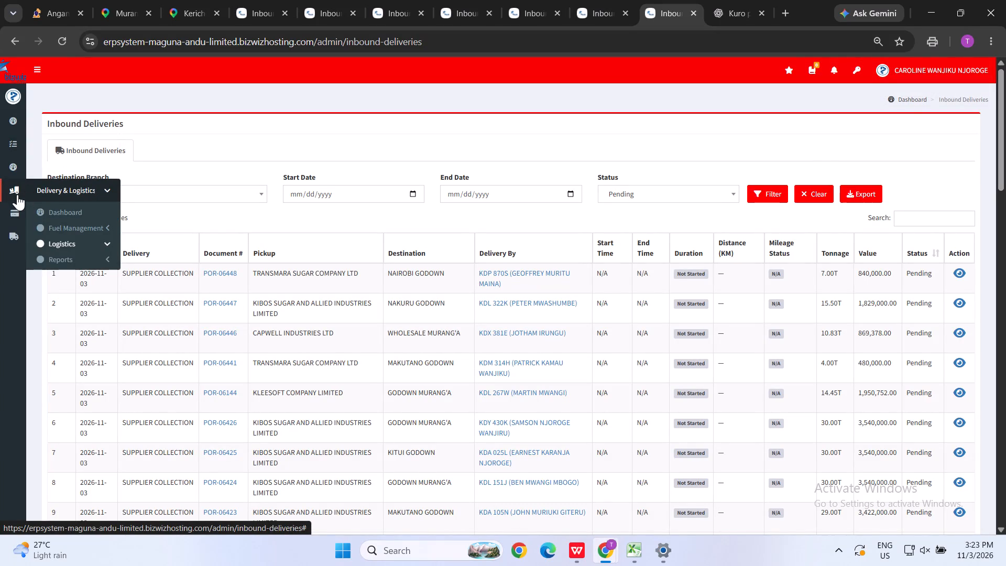
# Open Fuel Invoices under Fuel Management and start a new consolidated invoice.
pyautogui.click(17, 194)
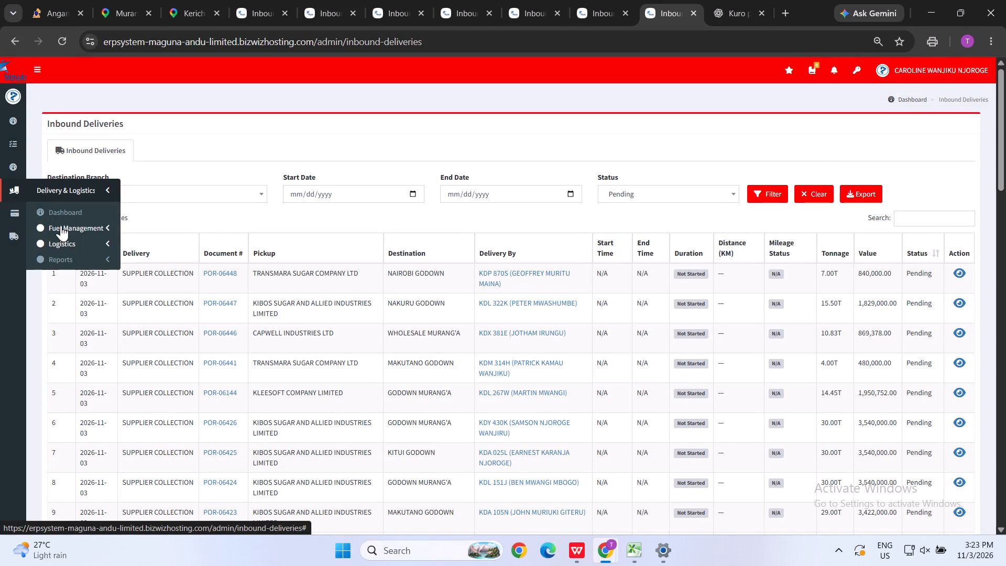
pyautogui.click(61, 226)
pyautogui.click(89, 306)
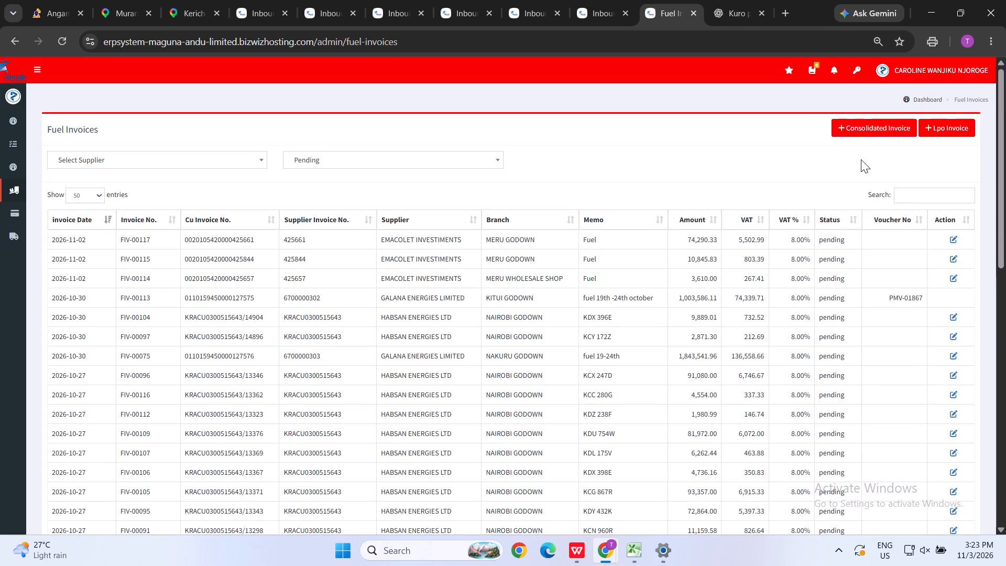
pyautogui.click(869, 130)
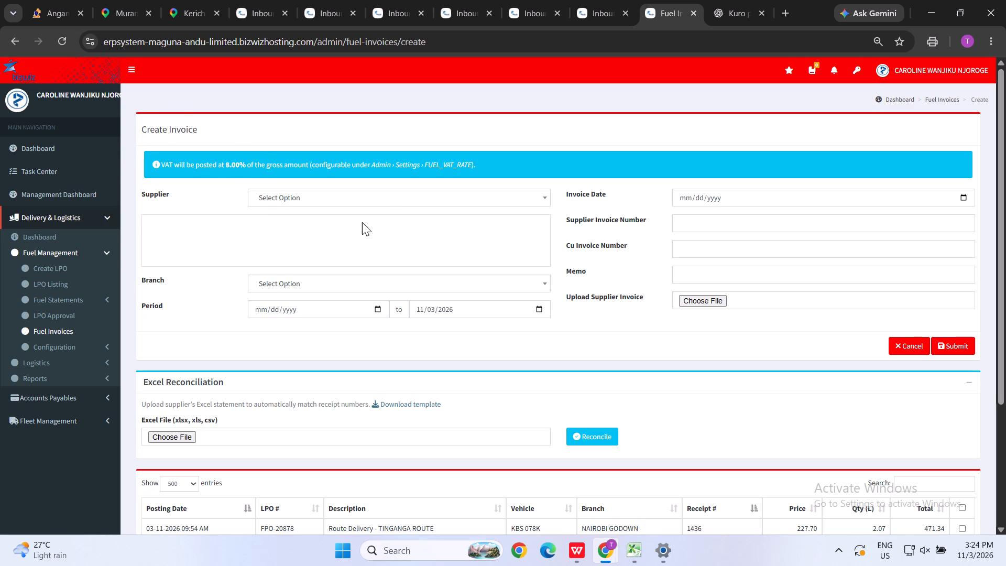
# Set the invoice's supplier to HABSAN ENERGIES LTD and its branch to NAIROBI GODOWN.
pyautogui.click(345, 201)
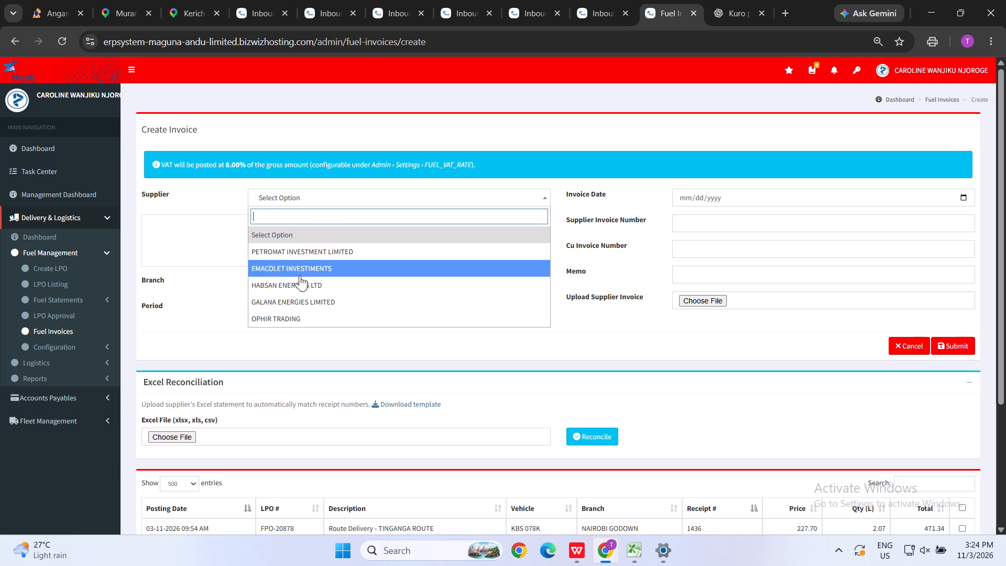
pyautogui.click(287, 288)
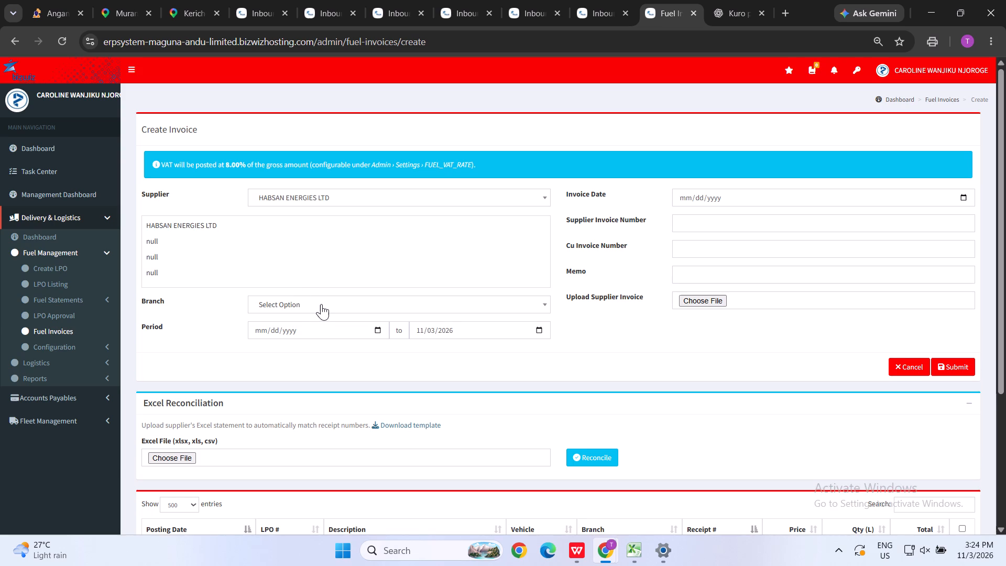
pyautogui.click(322, 304)
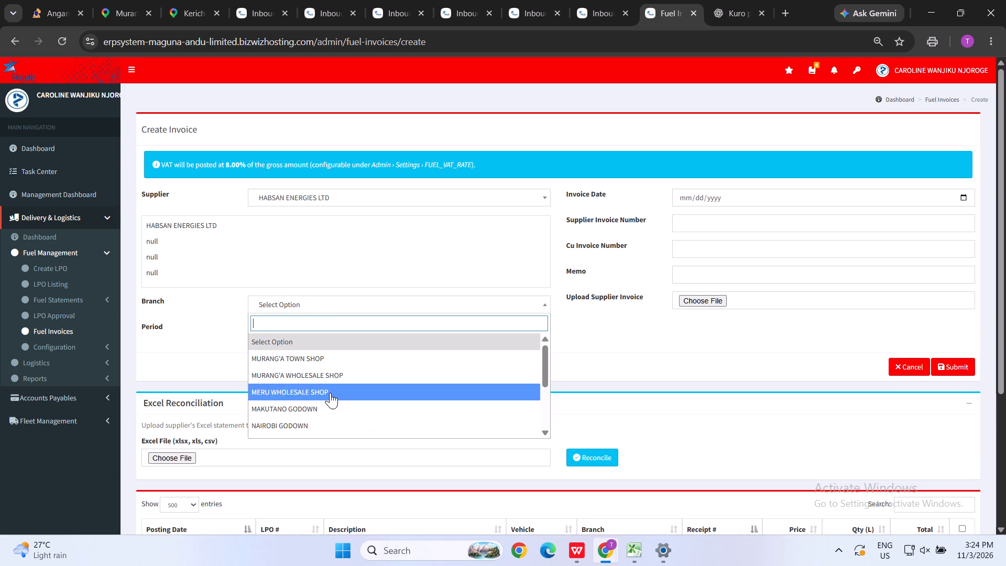
pyautogui.click(318, 427)
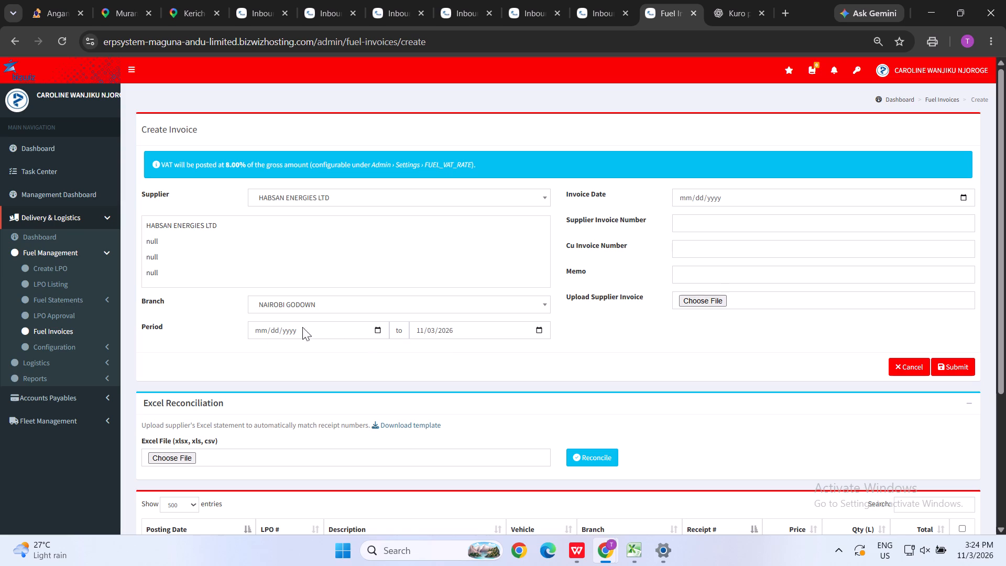
# Set the invoice period from 10/18/2026 to 10/24/2026.
pyautogui.click(377, 332)
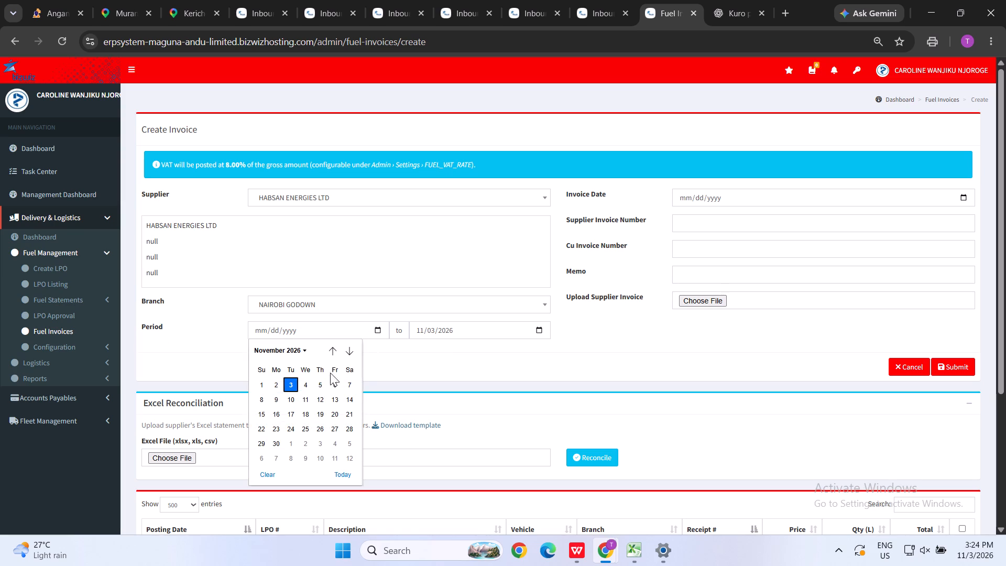
pyautogui.click(330, 352)
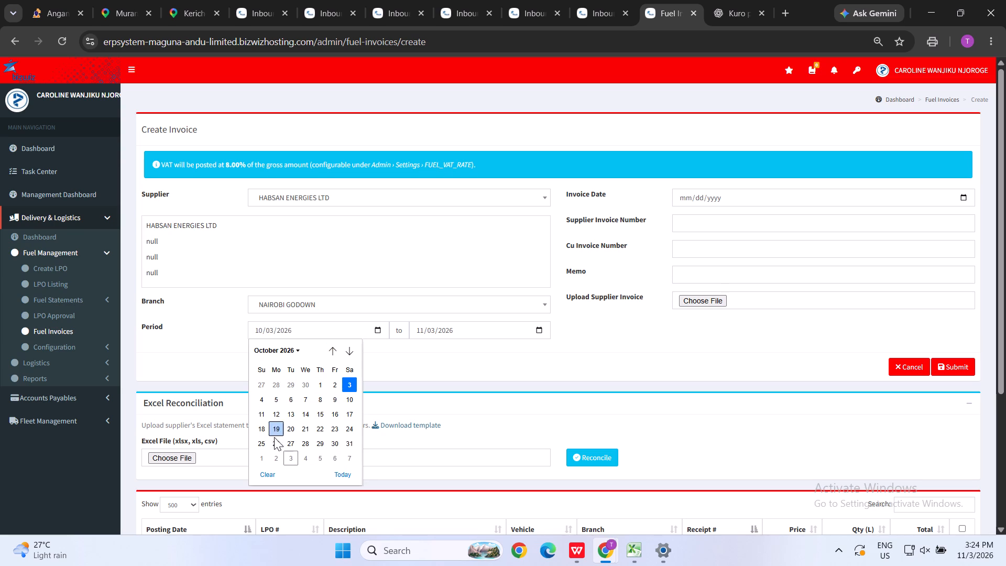
pyautogui.click(261, 427)
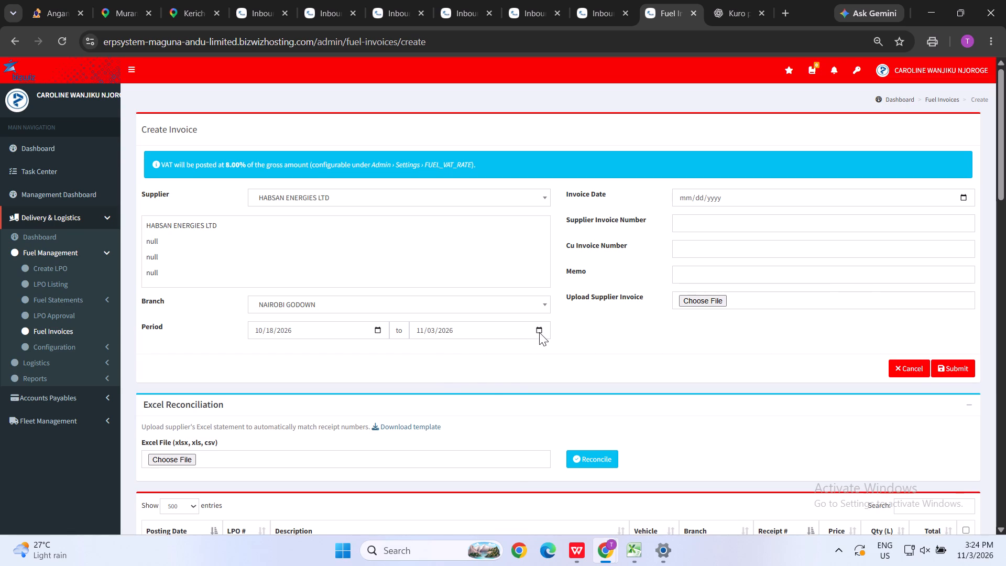
pyautogui.click(490, 350)
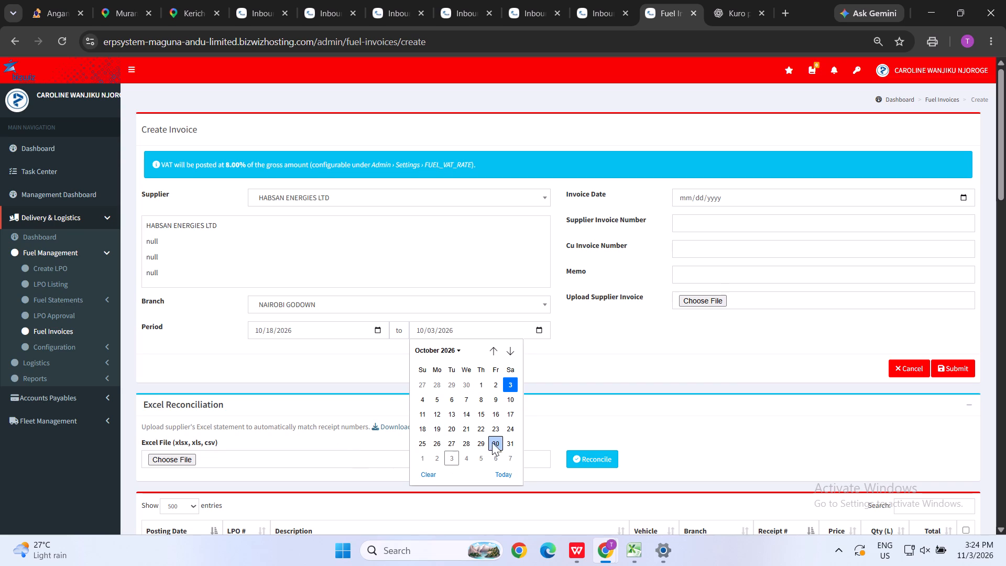
pyautogui.click(511, 430)
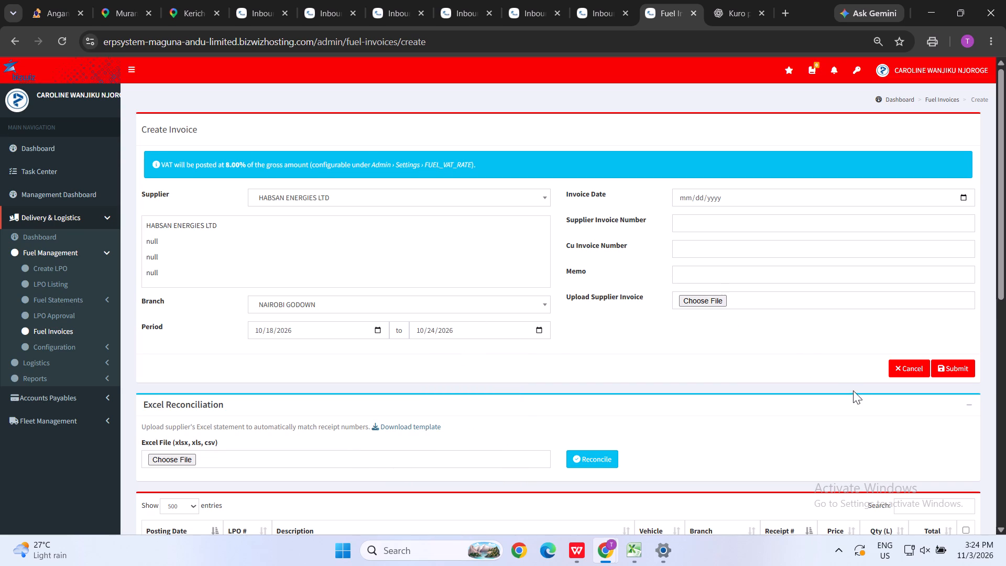
# Review the fuel LPO entries listed for the chosen supplier, branch and period, checking dates, vehicles, receipt numbers and amounts.
pyautogui.scroll(-5, 747, 352)
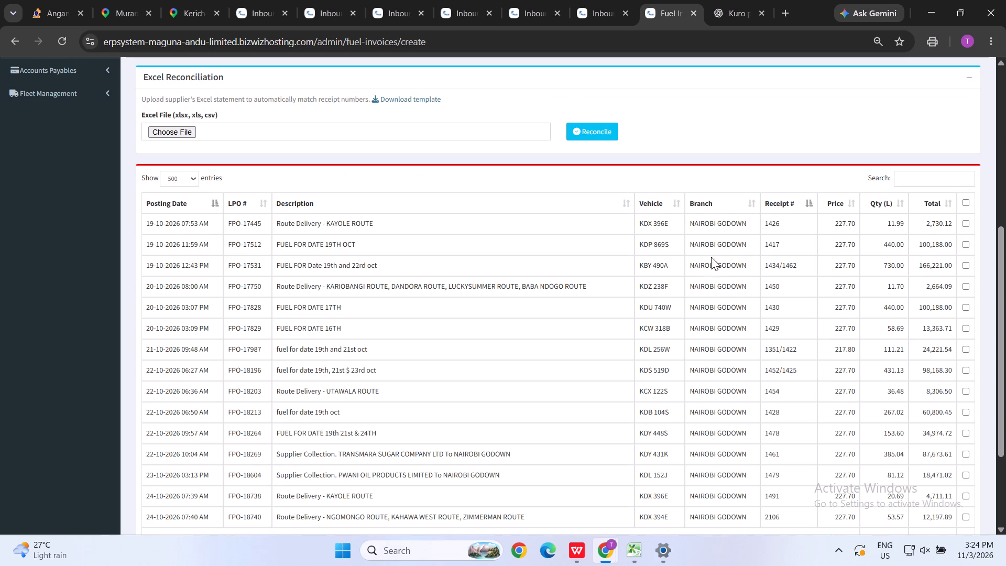
pyautogui.scroll(-4, 731, 267)
pyautogui.scroll(2, 738, 267)
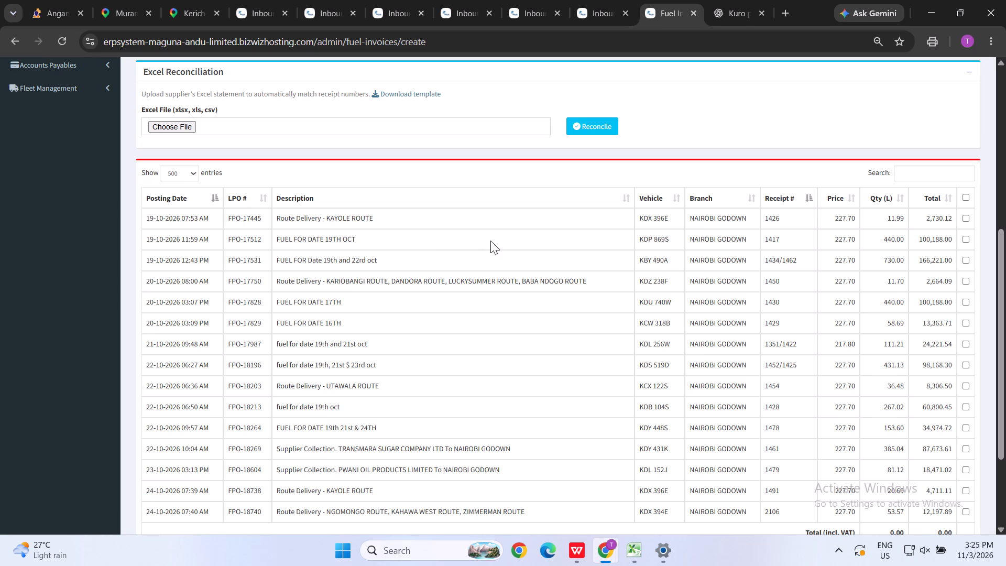
pyautogui.scroll(-2, 490, 244)
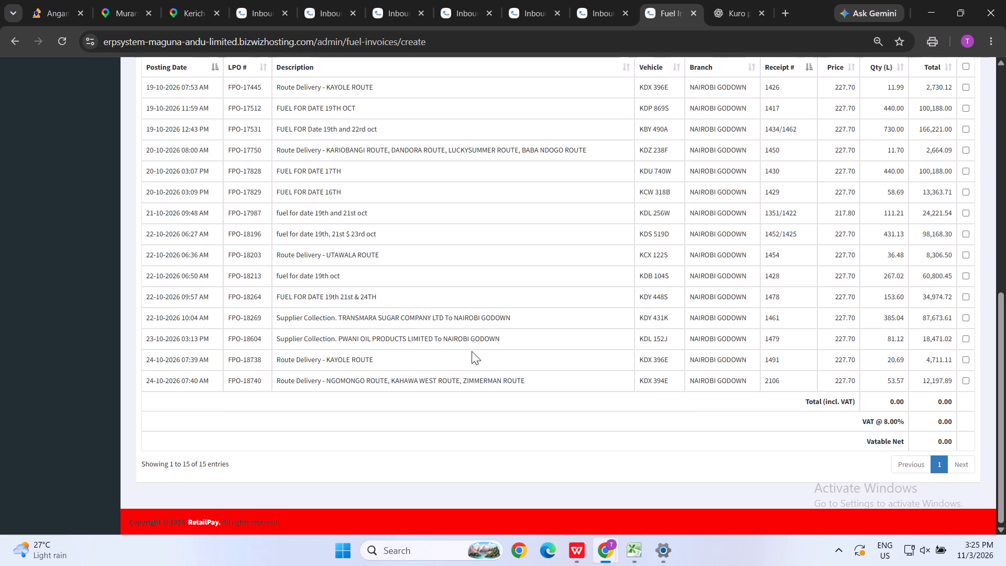
pyautogui.scroll(1, 472, 350)
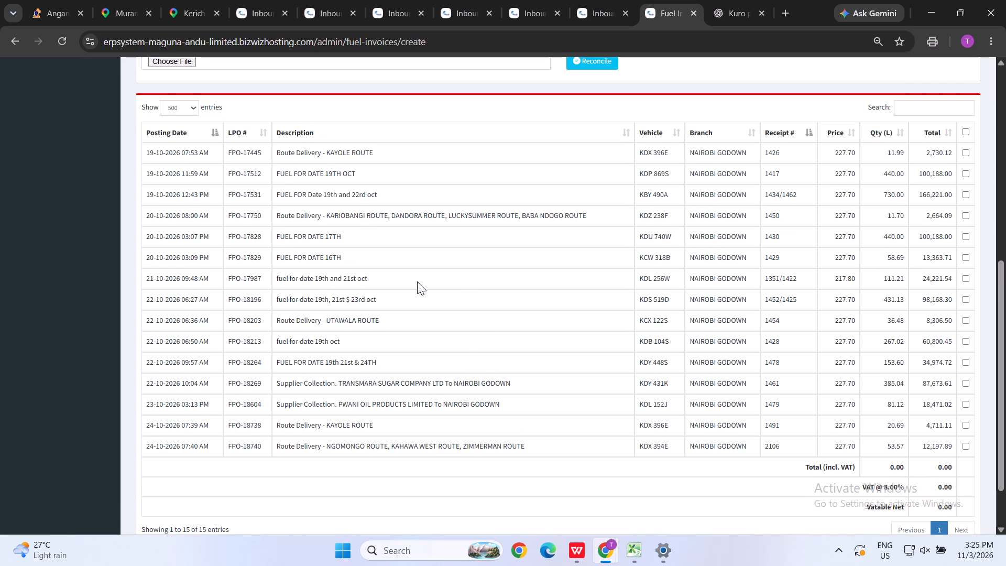
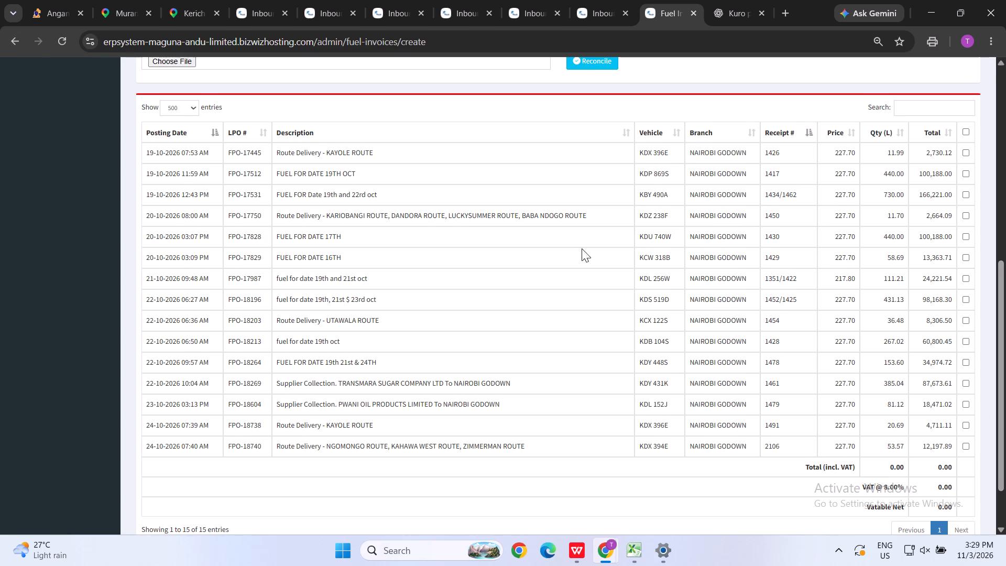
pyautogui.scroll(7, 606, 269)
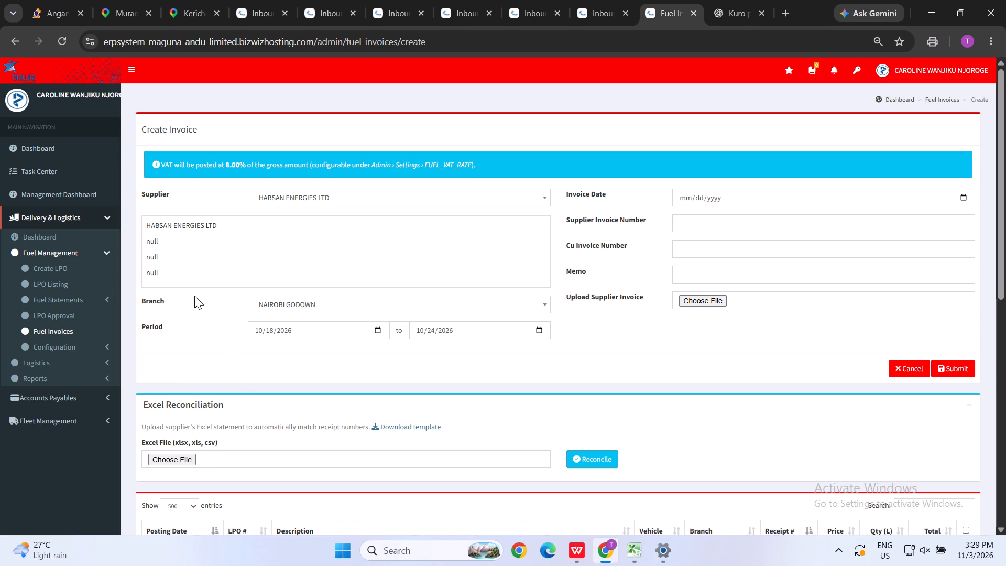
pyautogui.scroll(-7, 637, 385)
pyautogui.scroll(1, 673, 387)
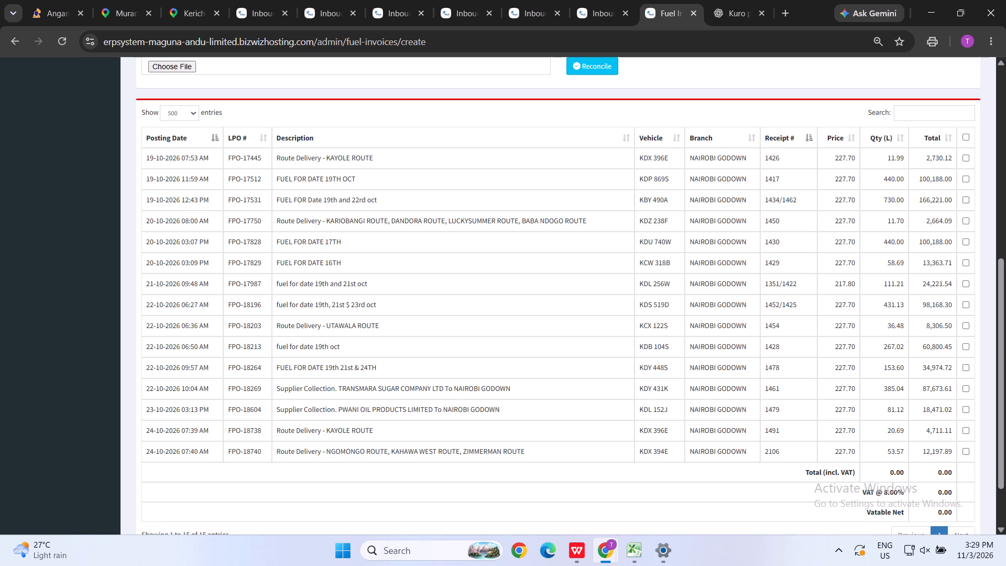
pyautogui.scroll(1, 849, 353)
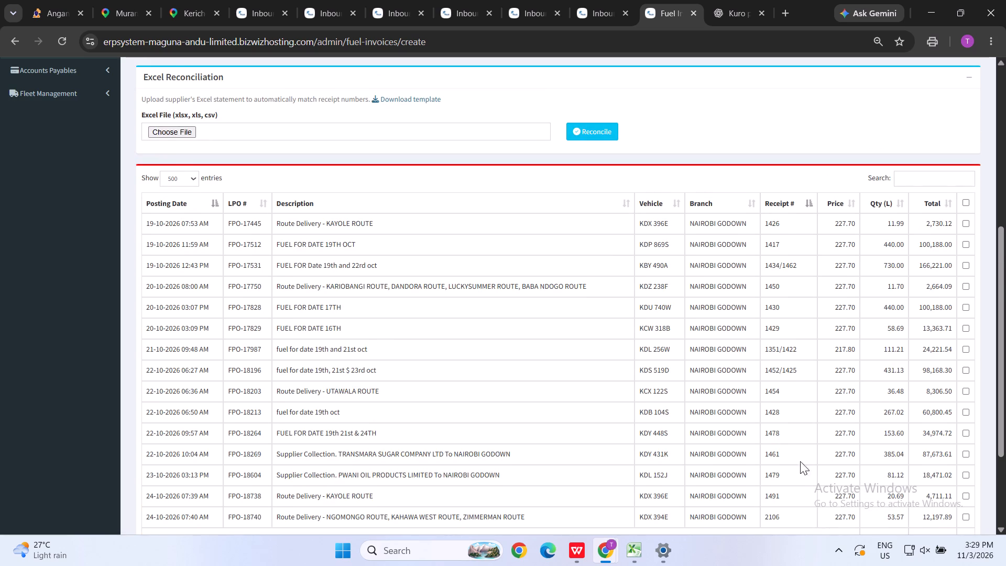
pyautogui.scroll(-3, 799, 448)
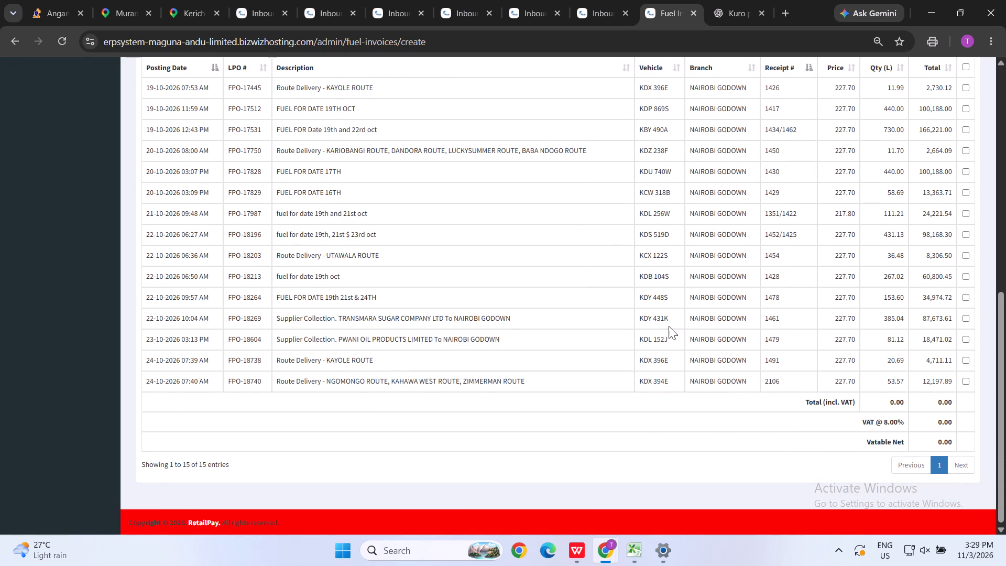
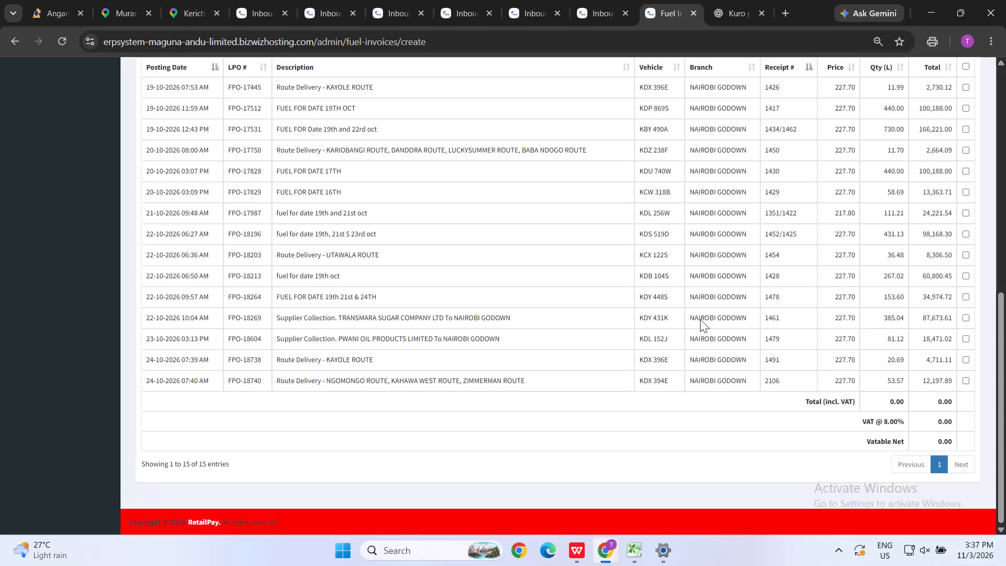
# Leave the consolidated invoice form and open the LPO invoice page from the fuel invoices list.
pyautogui.scroll(2, 779, 347)
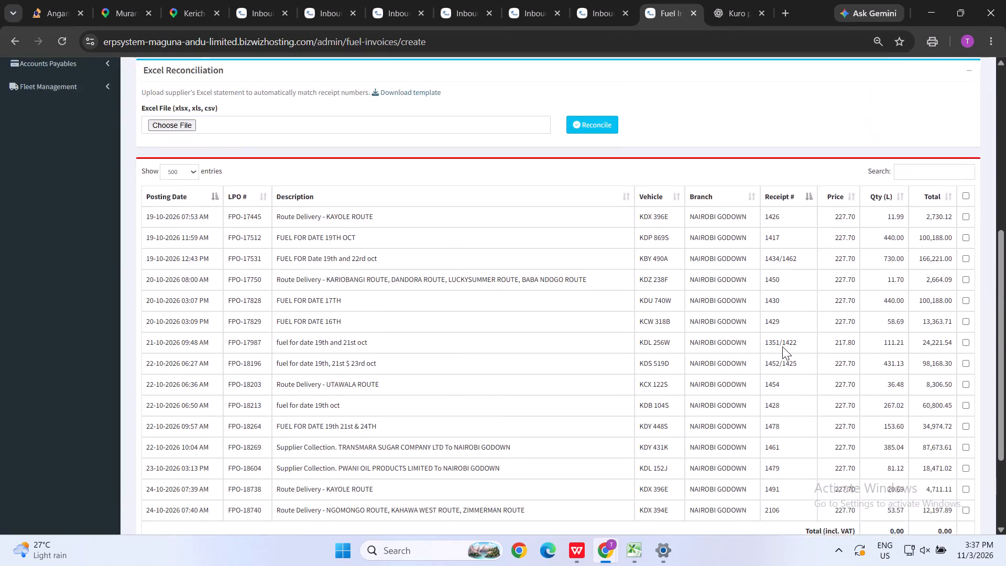
pyautogui.scroll(4, 782, 346)
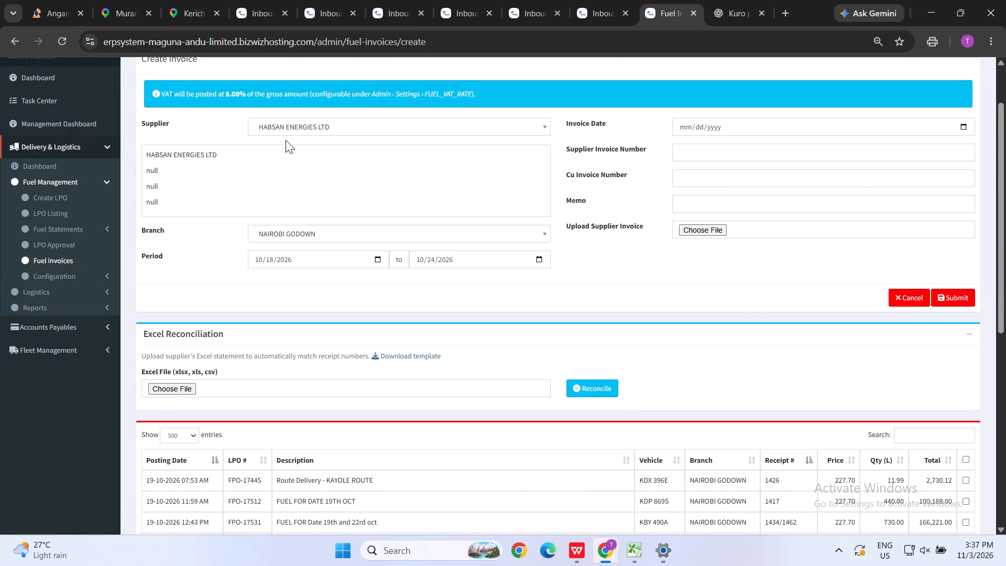
pyautogui.click(69, 262)
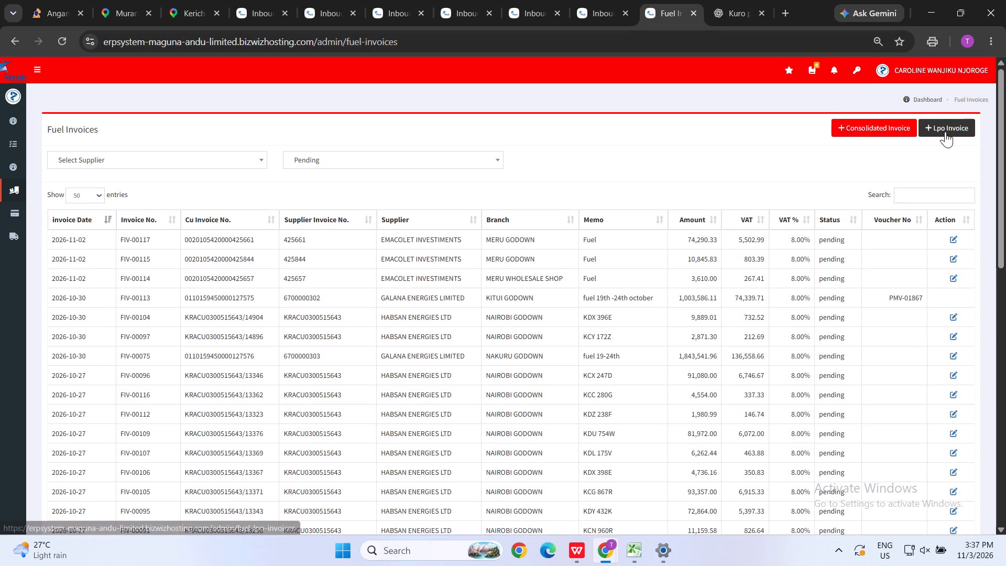
pyautogui.click(945, 125)
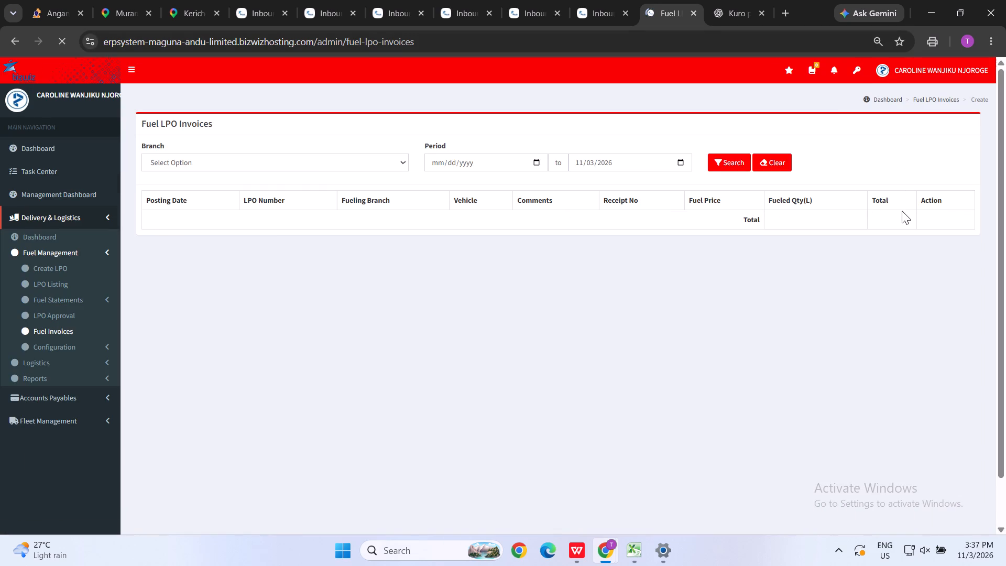
# Filter the fuel LPO invoices to branch NAIROBI GODOWN for the period 10/18/2026 to 10/24/2026.
pyautogui.click(336, 165)
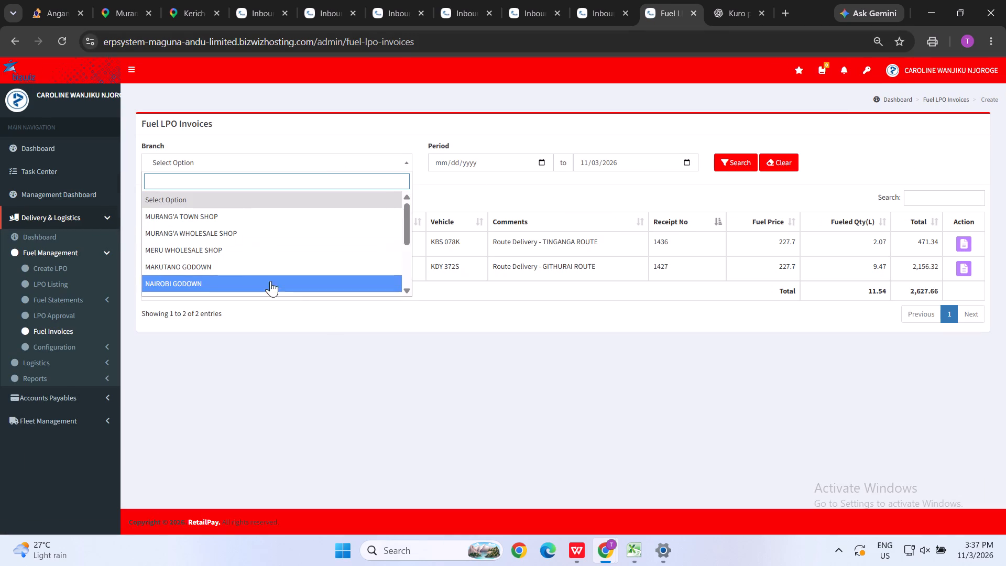
pyautogui.click(258, 279)
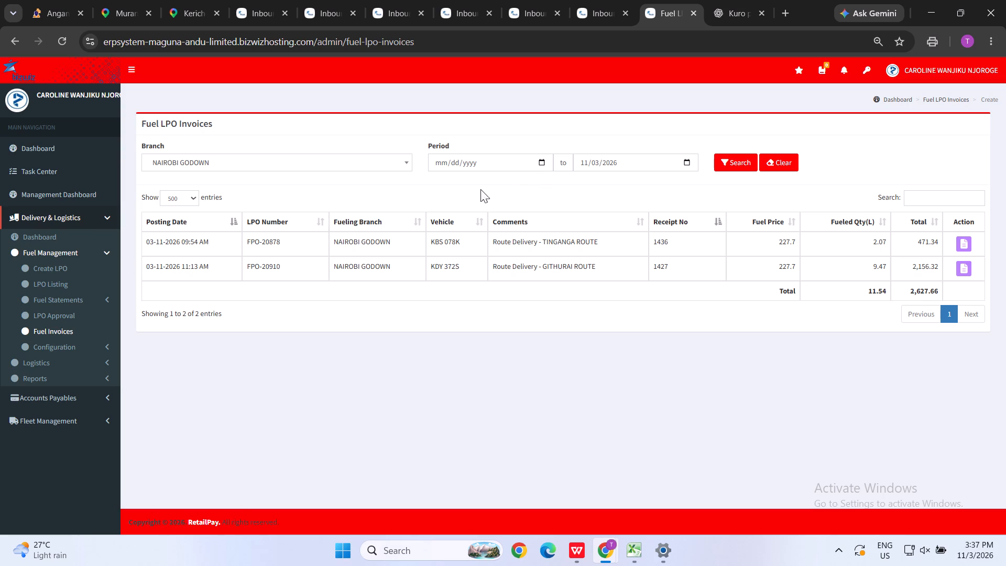
pyautogui.click(537, 160)
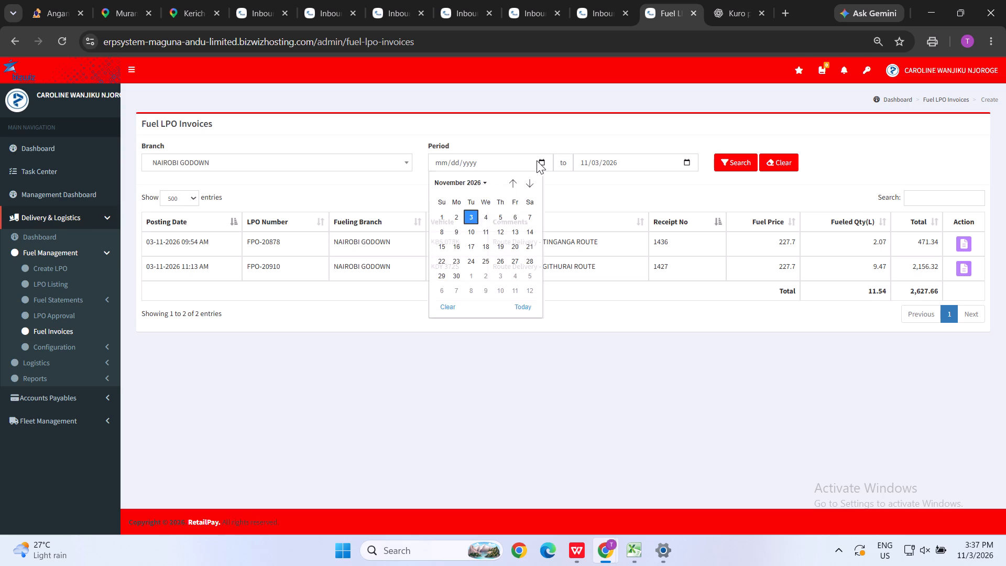
pyautogui.click(541, 162)
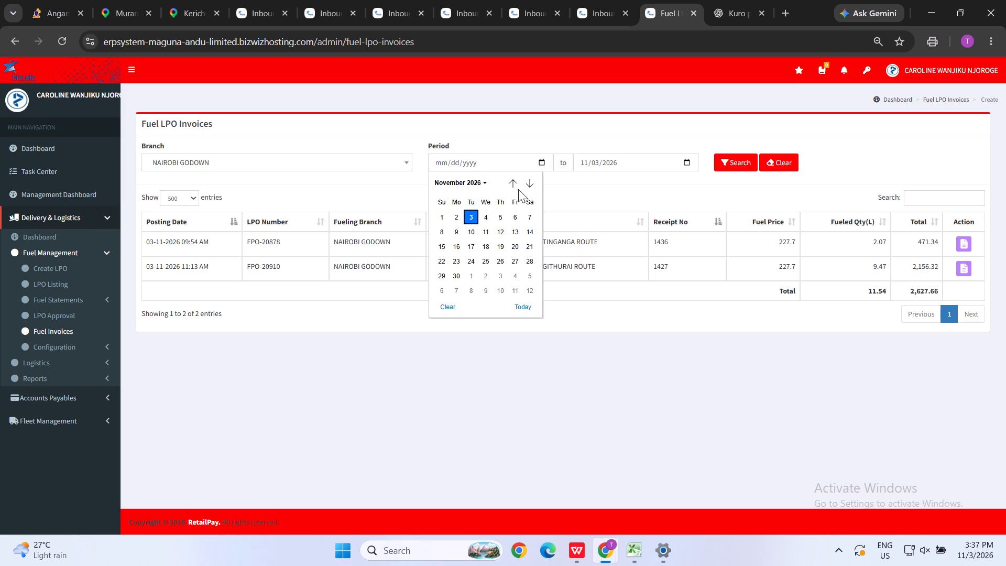
pyautogui.click(516, 187)
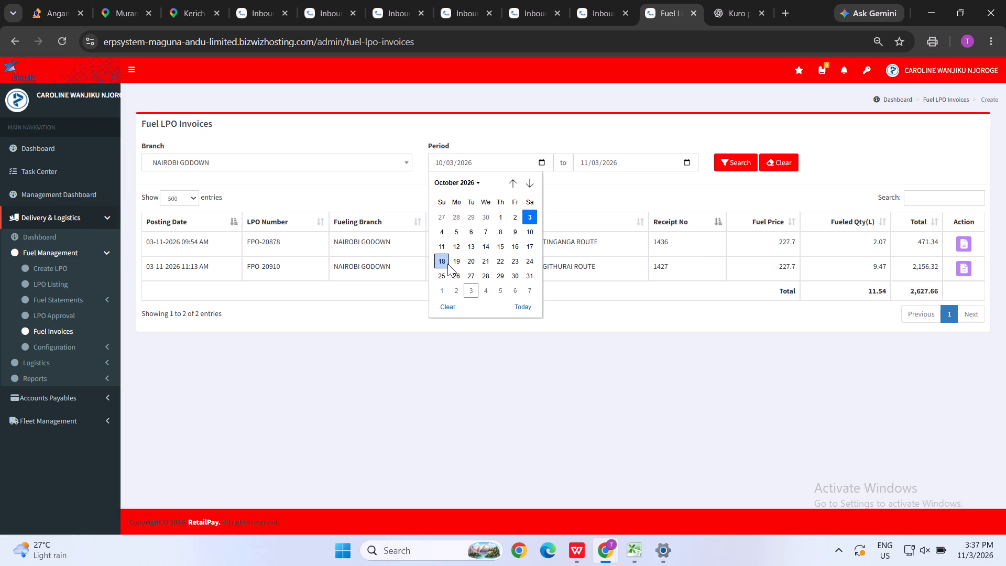
pyautogui.click(443, 256)
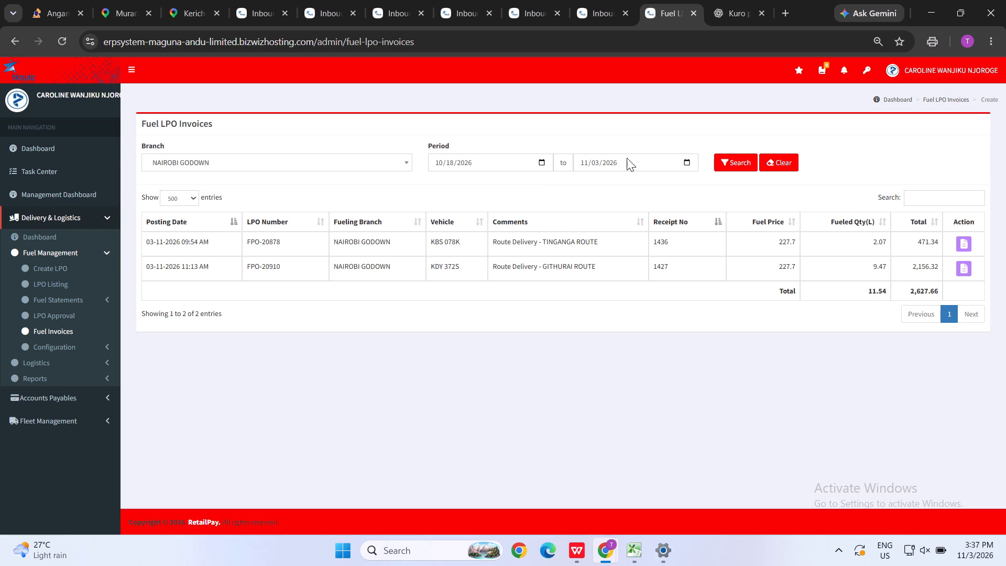
pyautogui.click(688, 160)
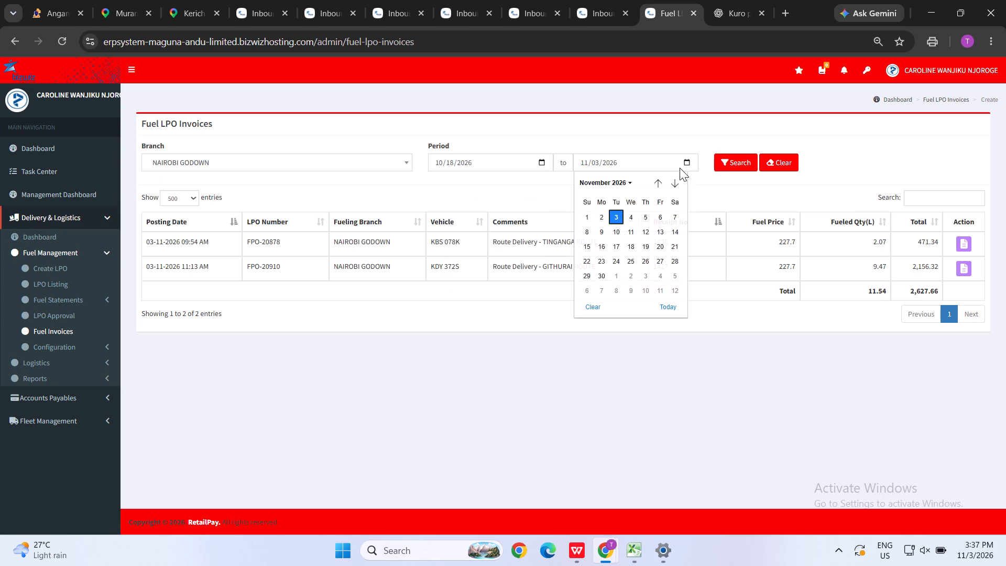
pyautogui.click(661, 189)
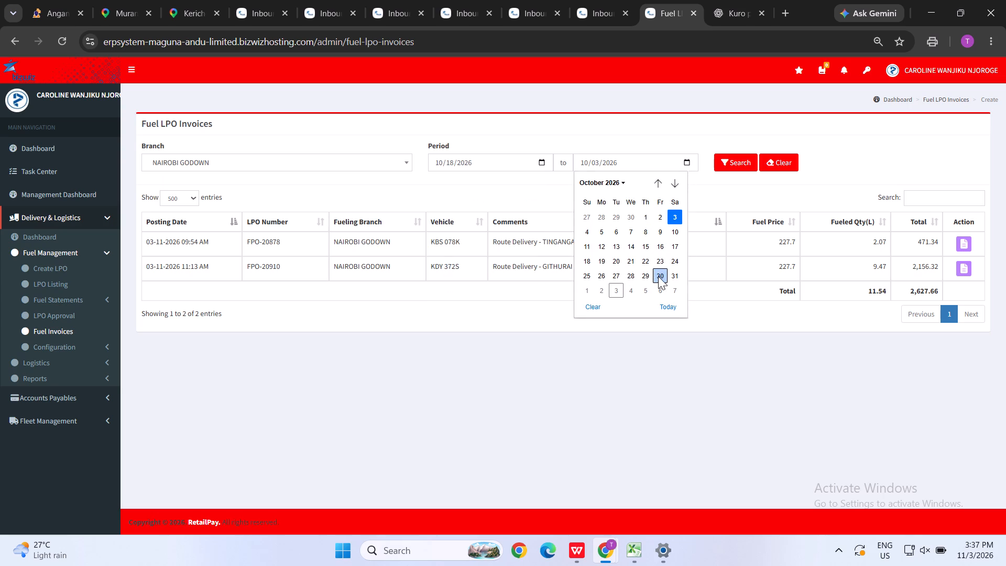
pyautogui.click(678, 262)
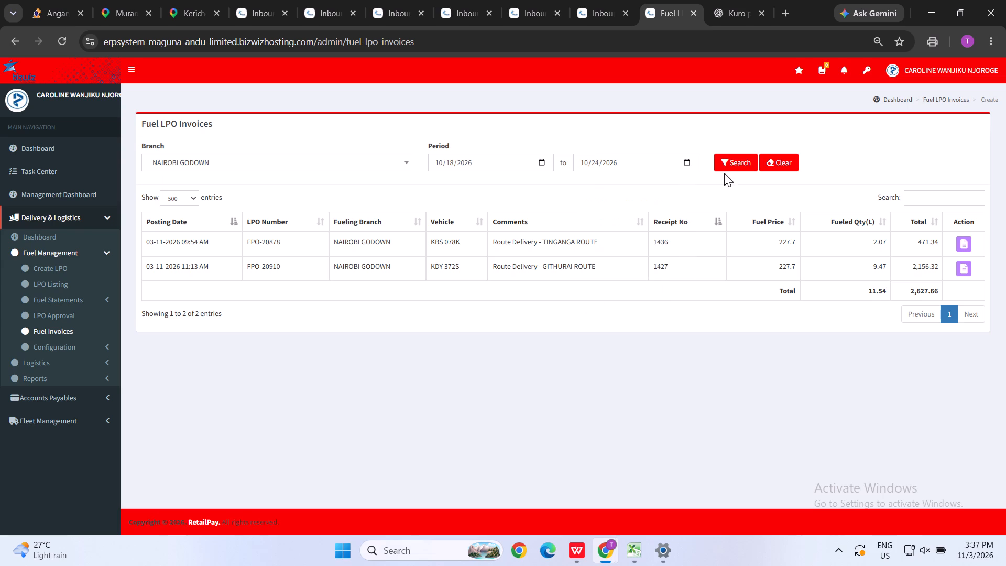
pyautogui.click(739, 161)
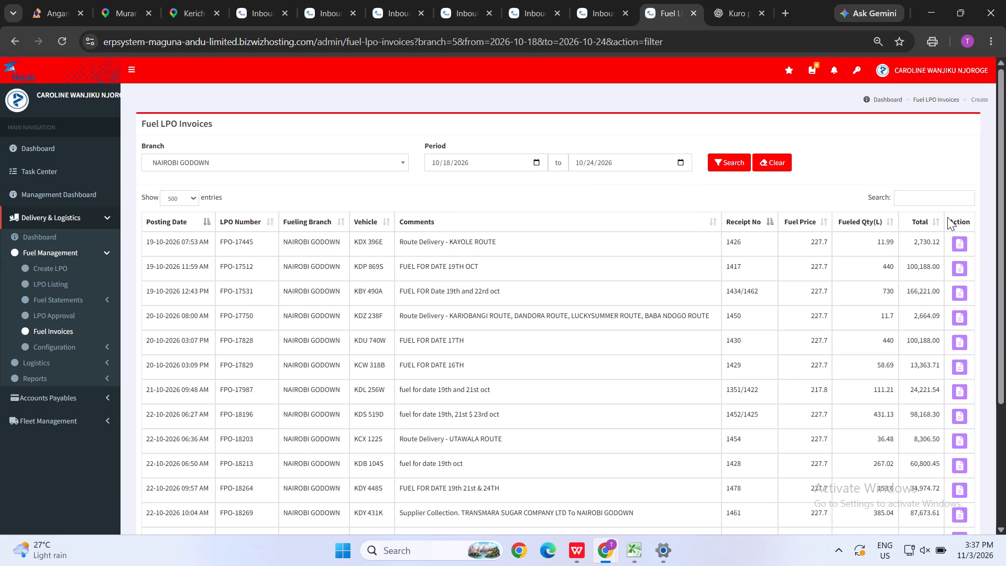
# Search the filtered LPO list for 104, and clear the search.
pyautogui.click(922, 200)
pyautogui.write('012')
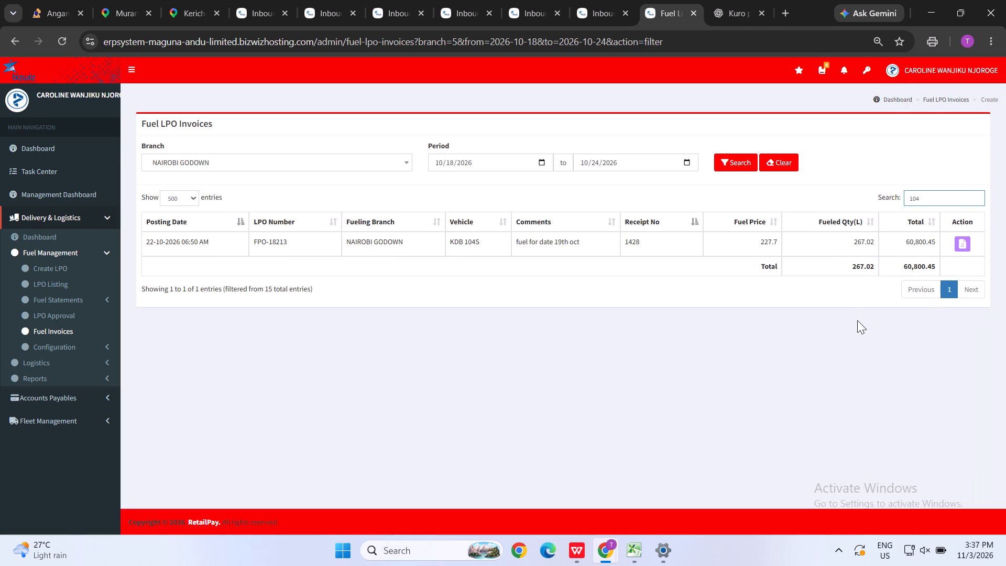
pyautogui.click(937, 204)
pyautogui.press('BackSpace')
pyautogui.press('BackSpace')
pyautogui.press('BackSpace')
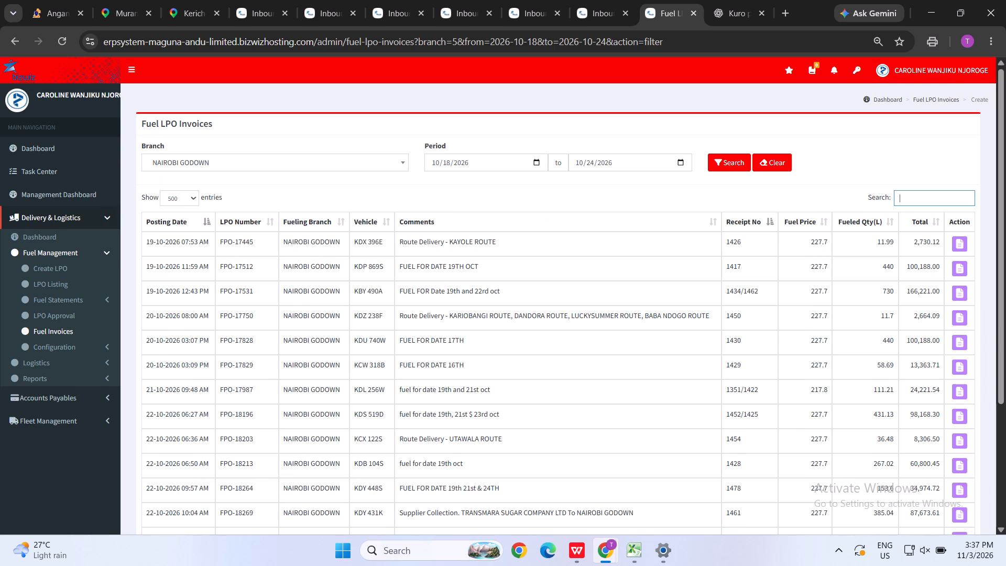
# Examine the full NAIROBI GODOWN LPO list, checking the vehicles, comments, receipt numbers, fueled quantities and totals.
pyautogui.scroll(-3, 722, 273)
pyautogui.scroll(6, 713, 271)
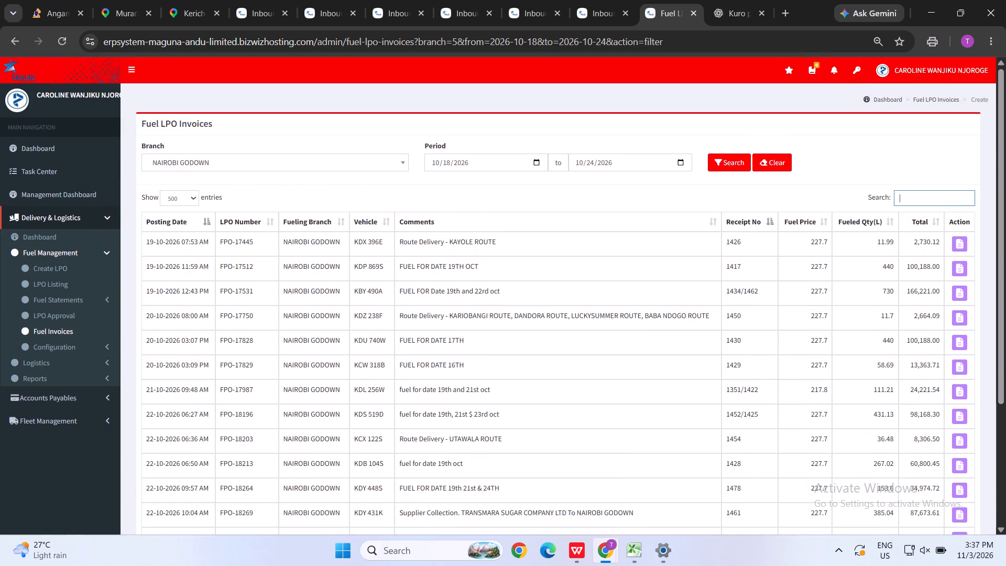
pyautogui.scroll(-6, 726, 267)
pyautogui.scroll(6, 726, 267)
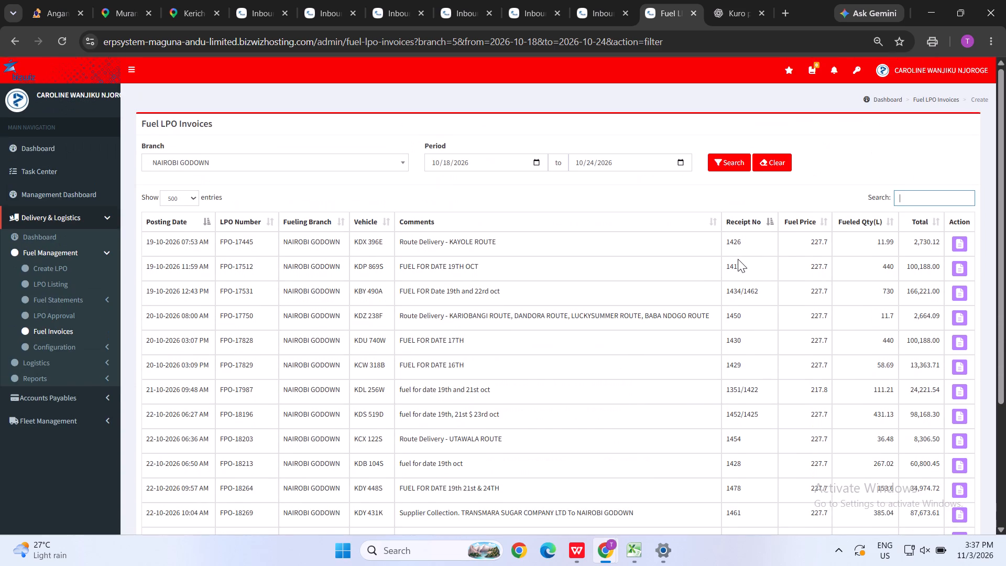
pyautogui.scroll(-5, 741, 261)
pyautogui.scroll(3, 740, 260)
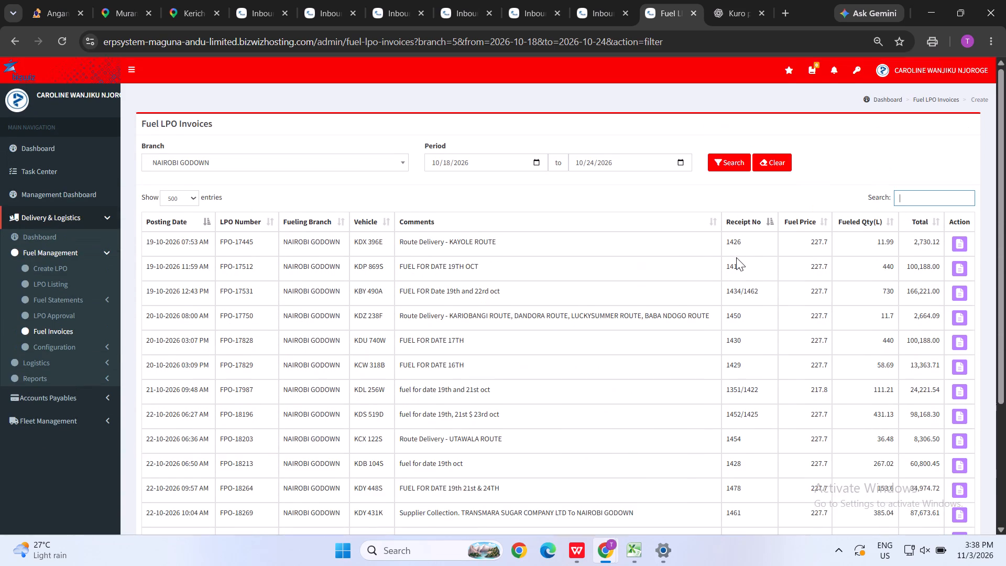
pyautogui.scroll(-5, 860, 268)
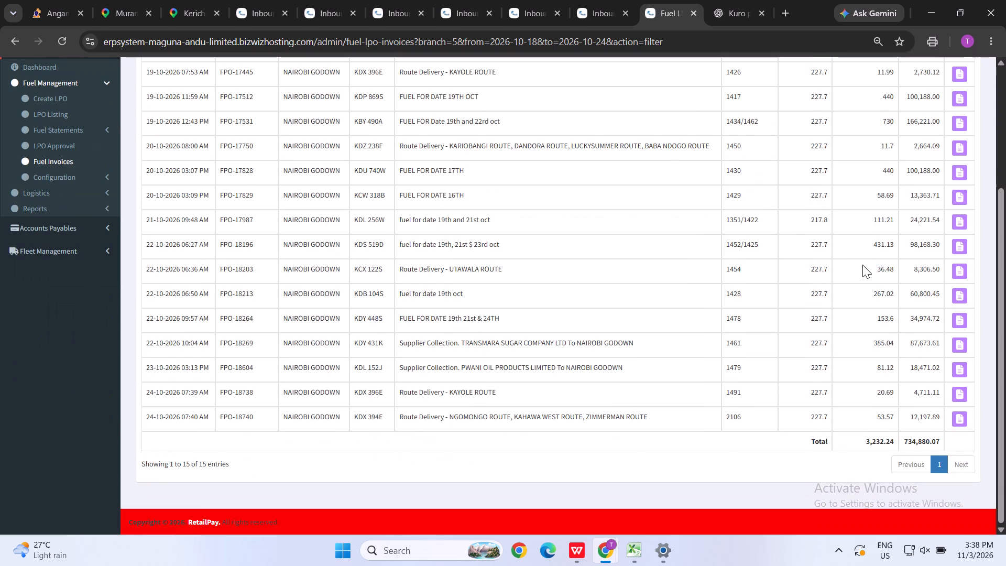
pyautogui.scroll(-1, 865, 269)
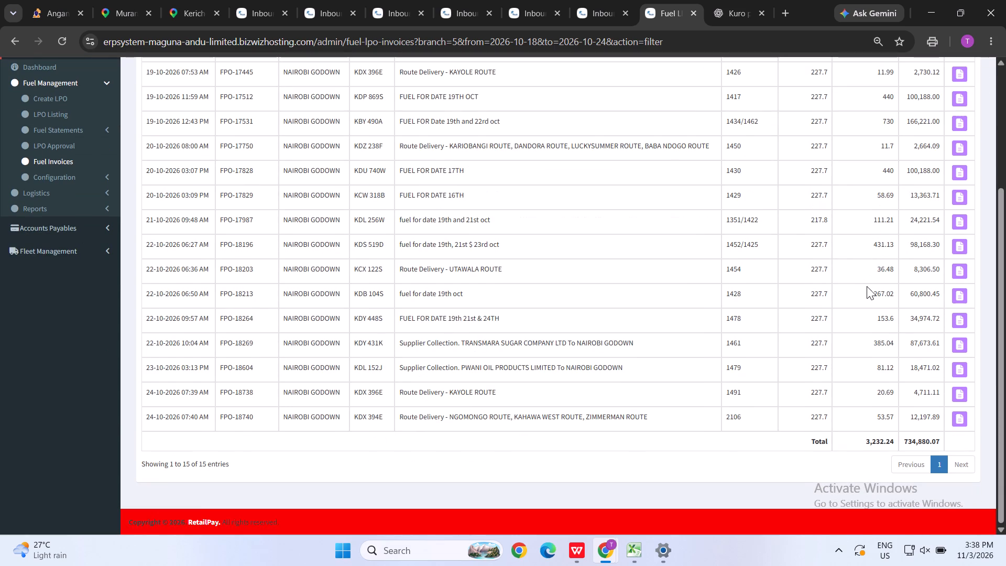
pyautogui.scroll(4, 873, 288)
pyautogui.scroll(-1, 880, 273)
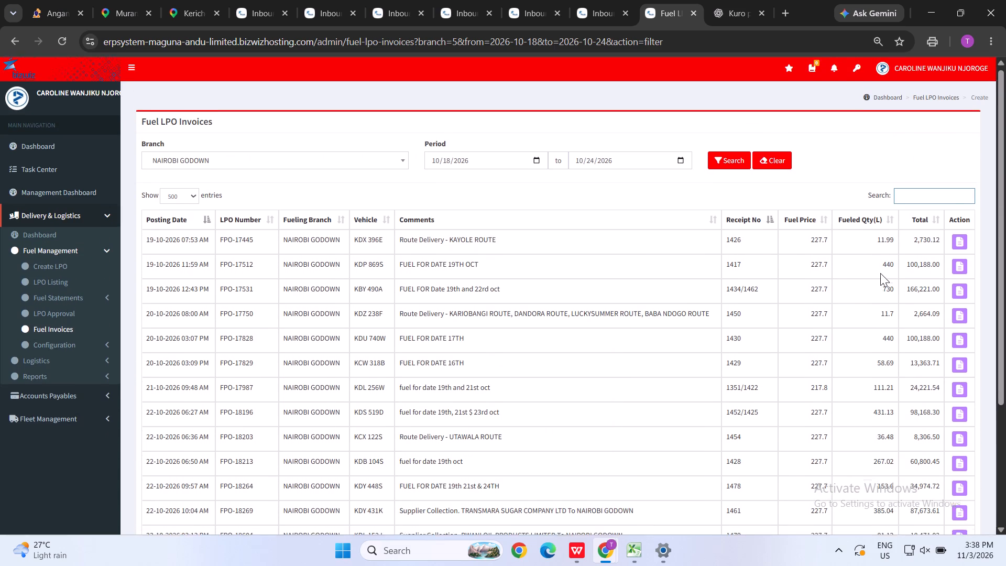
pyautogui.scroll(-5, 880, 273)
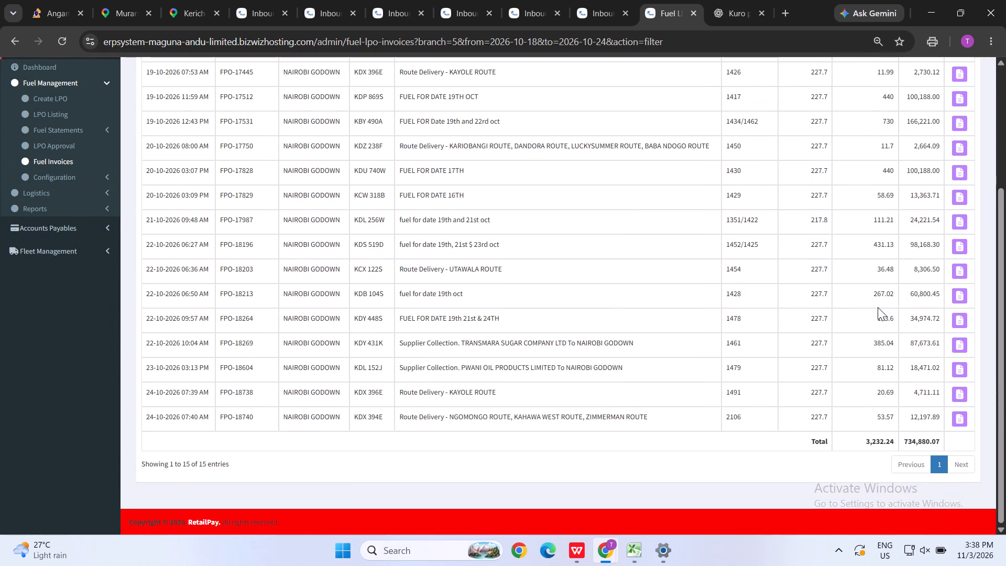
pyautogui.scroll(1, 878, 307)
pyautogui.scroll(-9, 878, 309)
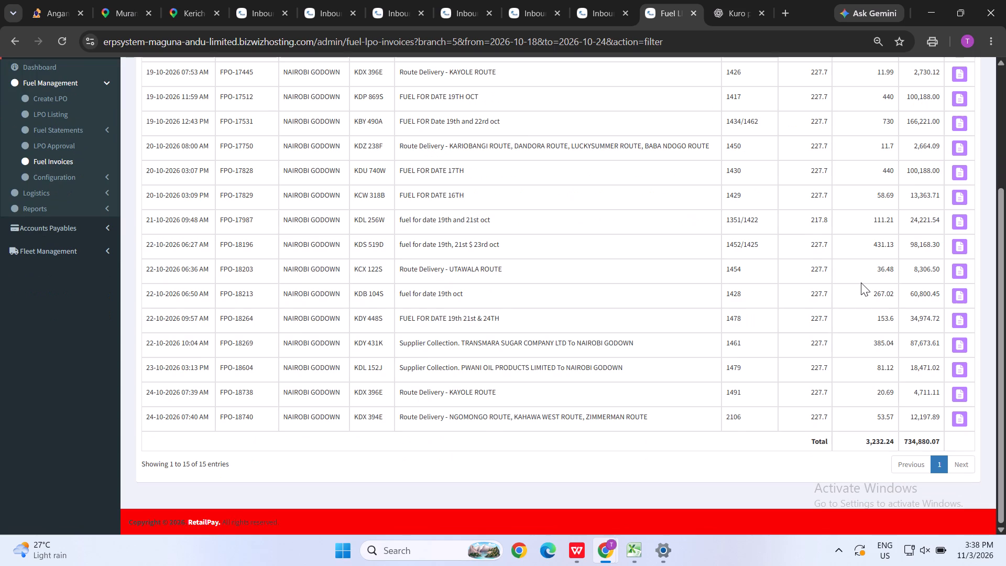
pyautogui.scroll(-10, 863, 285)
pyautogui.scroll(-10, 807, 246)
pyautogui.scroll(9, 688, 201)
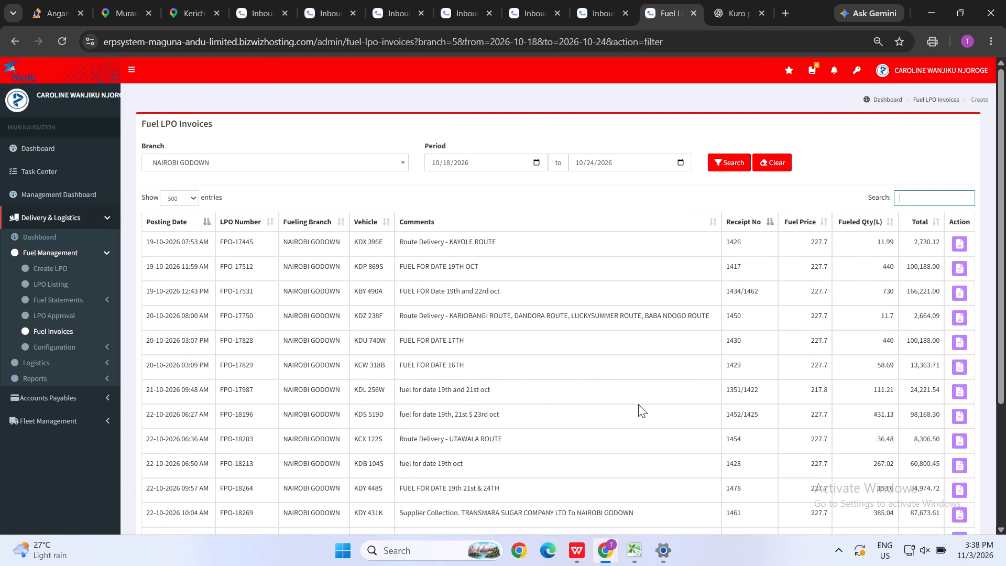
pyautogui.scroll(-4, 583, 327)
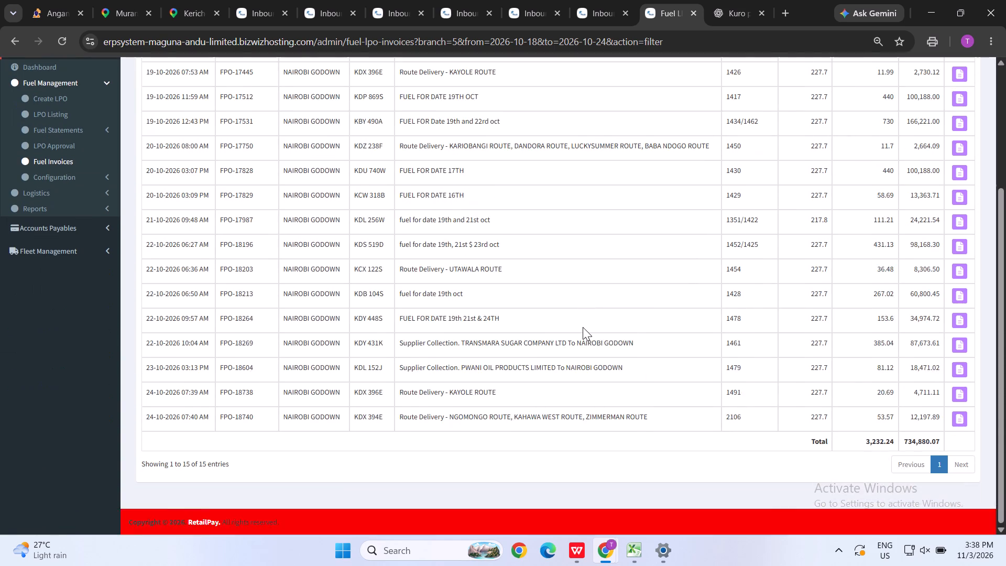
pyautogui.scroll(1, 583, 327)
pyautogui.scroll(-1, 583, 327)
pyautogui.scroll(4, 583, 327)
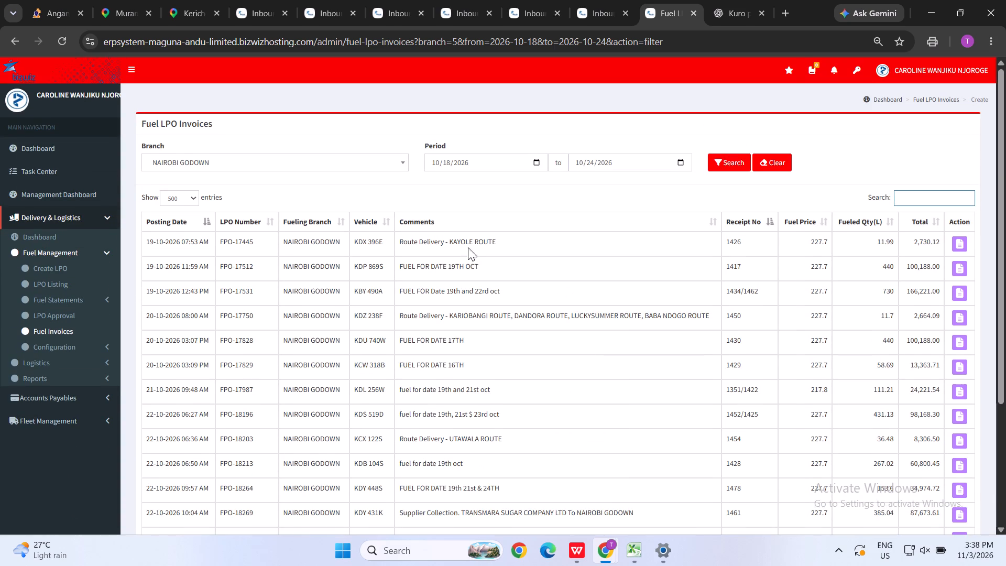
pyautogui.scroll(-2, 464, 246)
pyautogui.scroll(4, 464, 246)
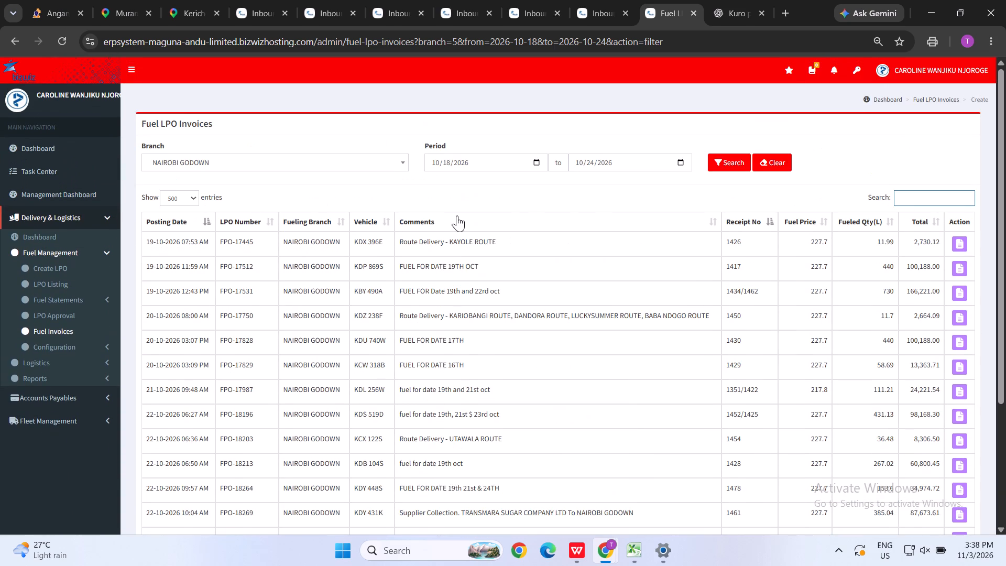
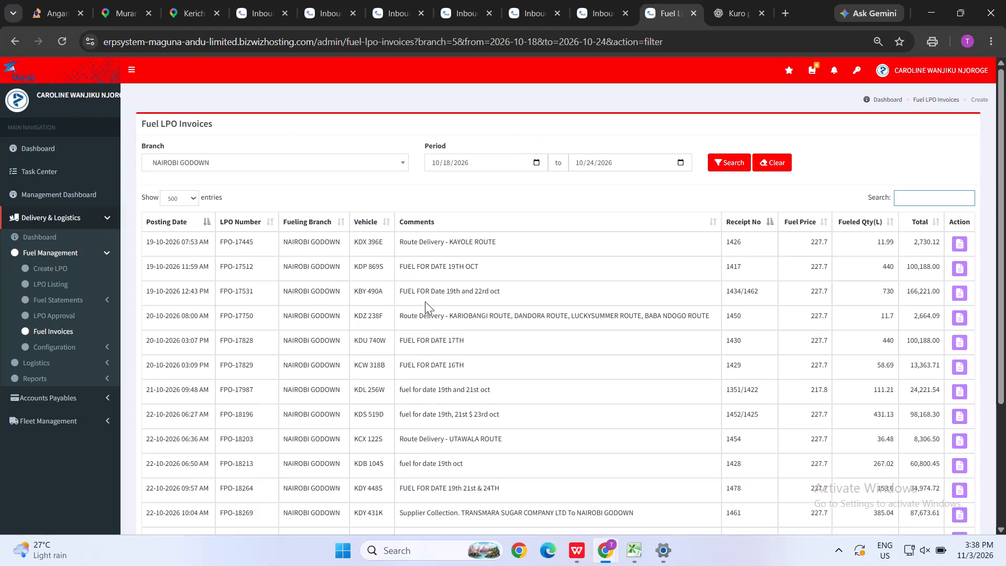
# Review the filtered NAIROBI GODOWN LPO list again from first to last entry, checking vehicles, comments, receipt numbers, quantities and totals.
pyautogui.scroll(-5, 463, 266)
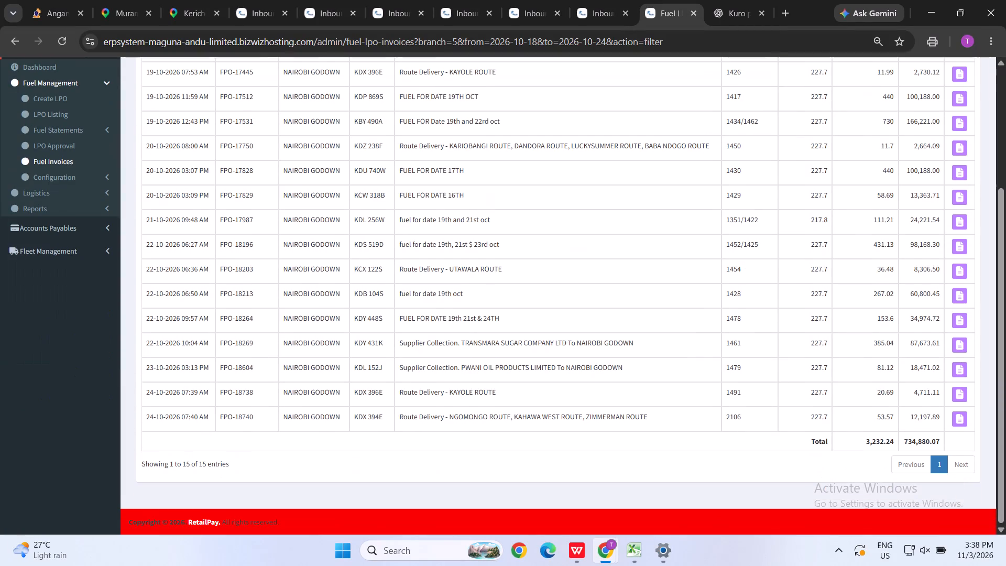
pyautogui.scroll(5, 444, 302)
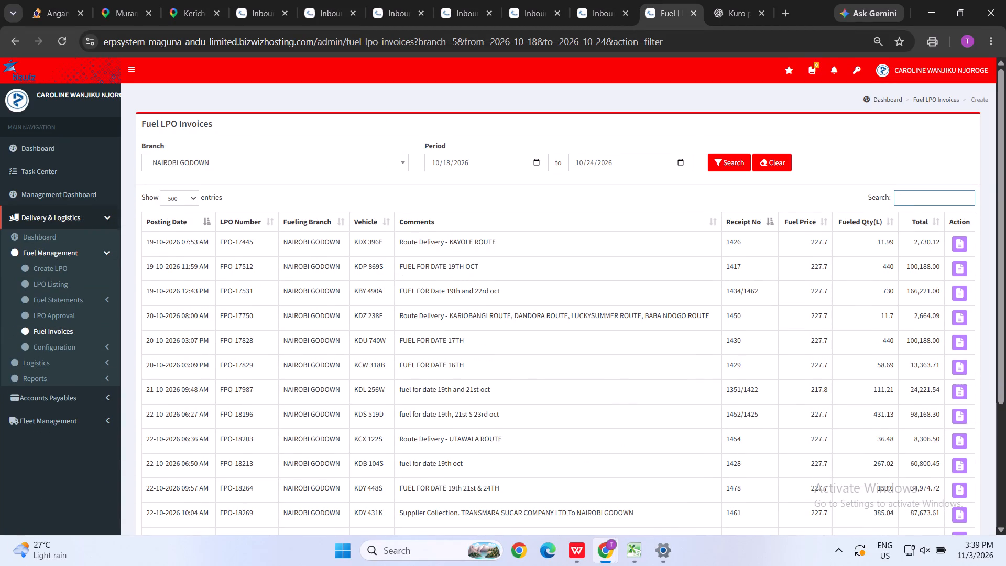
pyautogui.scroll(-3, 417, 255)
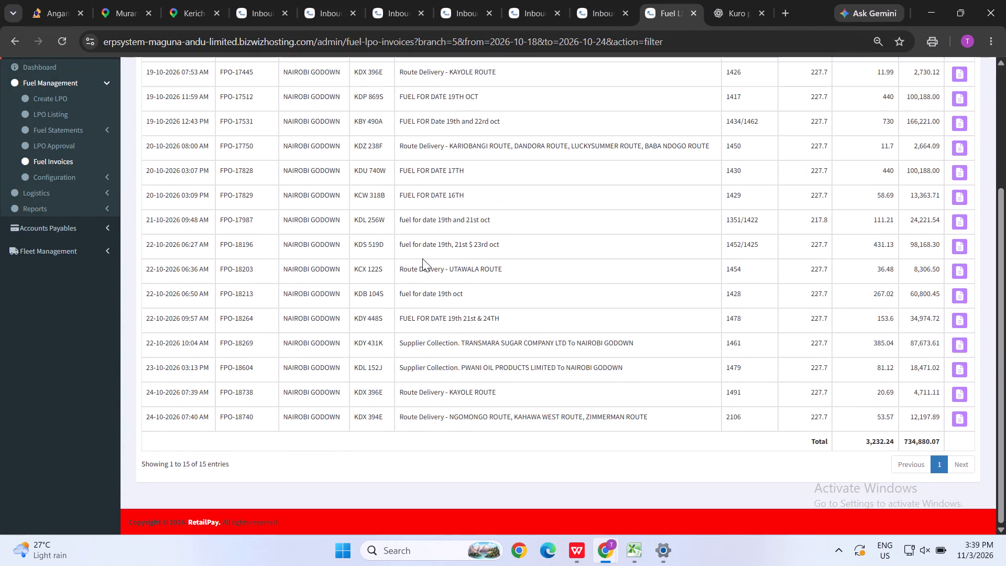
pyautogui.scroll(-1, 422, 266)
pyautogui.scroll(5, 422, 266)
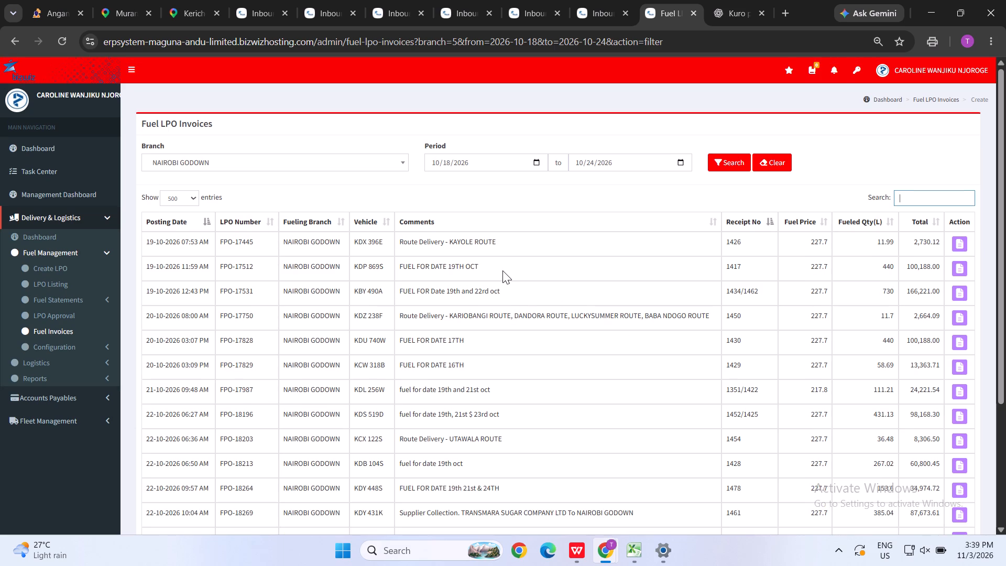
pyautogui.scroll(2, 502, 270)
pyautogui.scroll(-5, 461, 273)
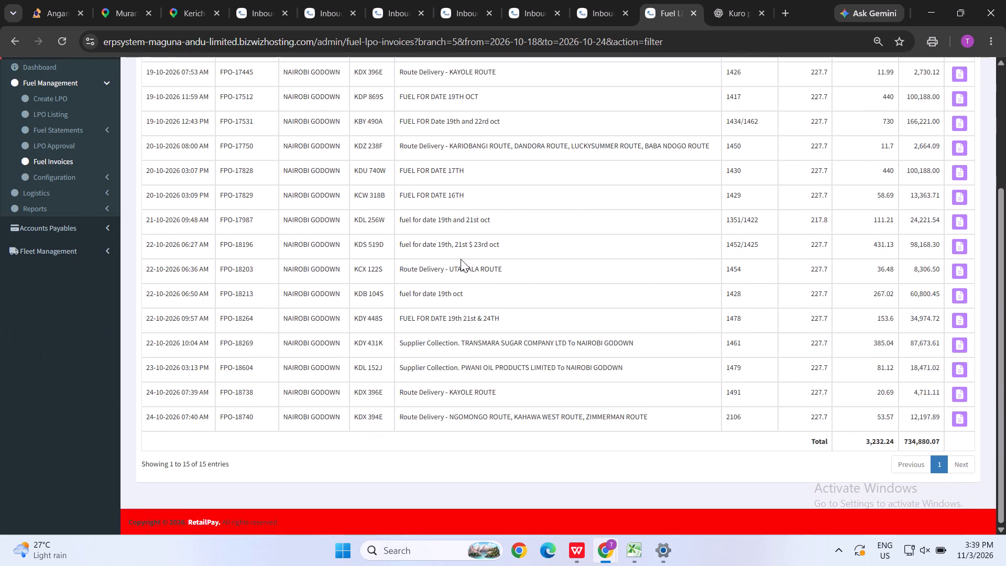
pyautogui.scroll(-1, 473, 267)
pyautogui.scroll(2, 473, 267)
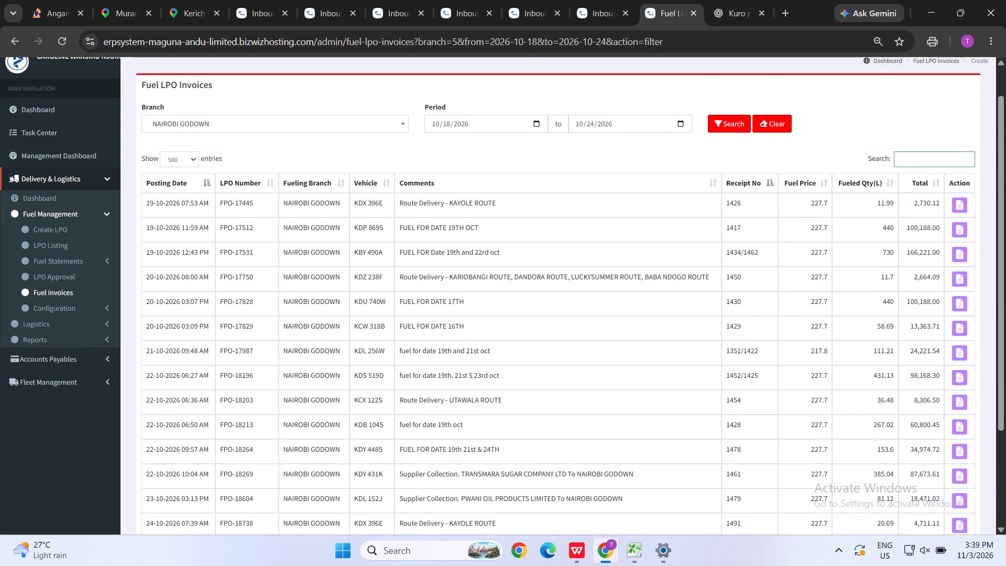
pyautogui.scroll(4, 473, 267)
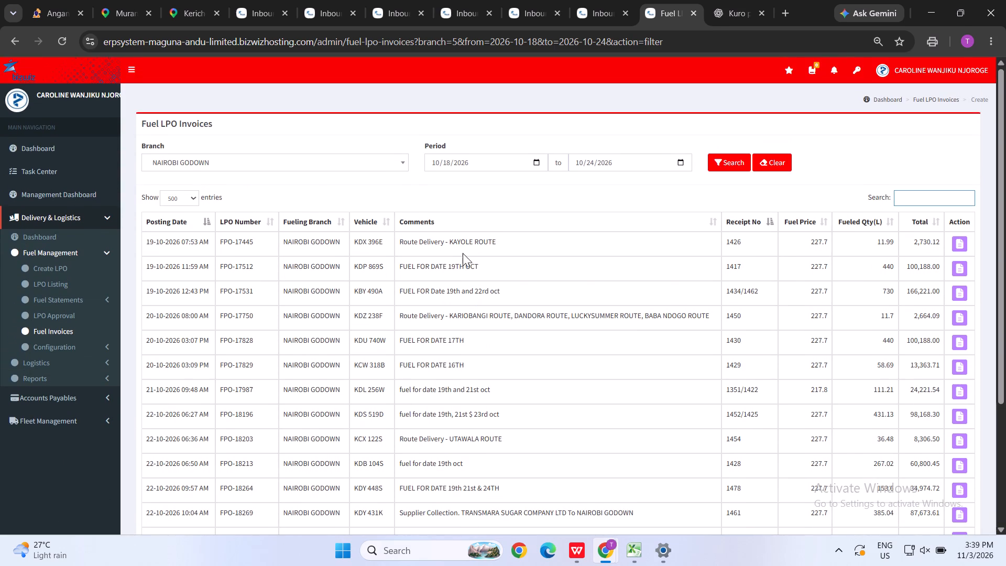
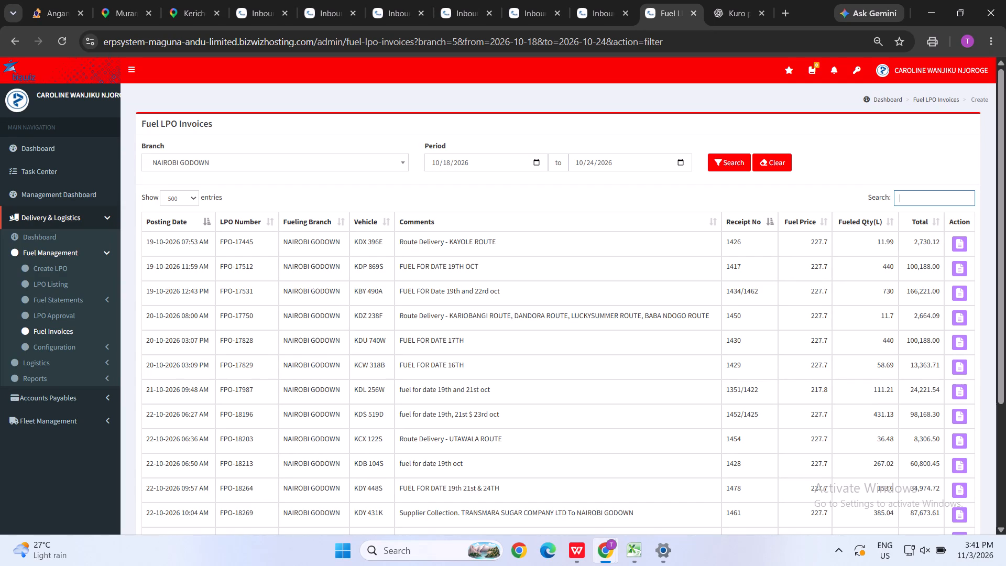
# Open the Windows network and internet settings.
pyautogui.rightClick(908, 550)
pyautogui.click(925, 517)
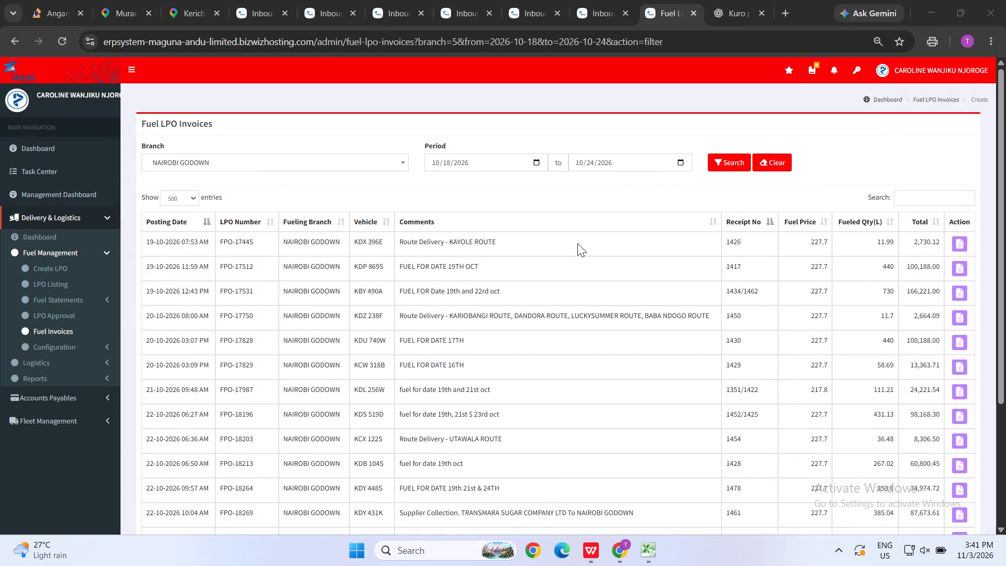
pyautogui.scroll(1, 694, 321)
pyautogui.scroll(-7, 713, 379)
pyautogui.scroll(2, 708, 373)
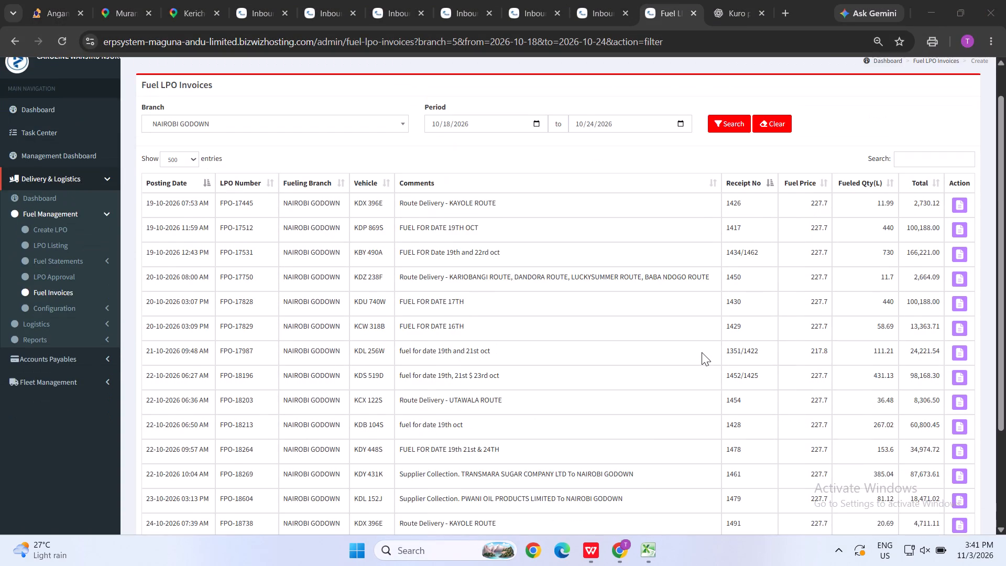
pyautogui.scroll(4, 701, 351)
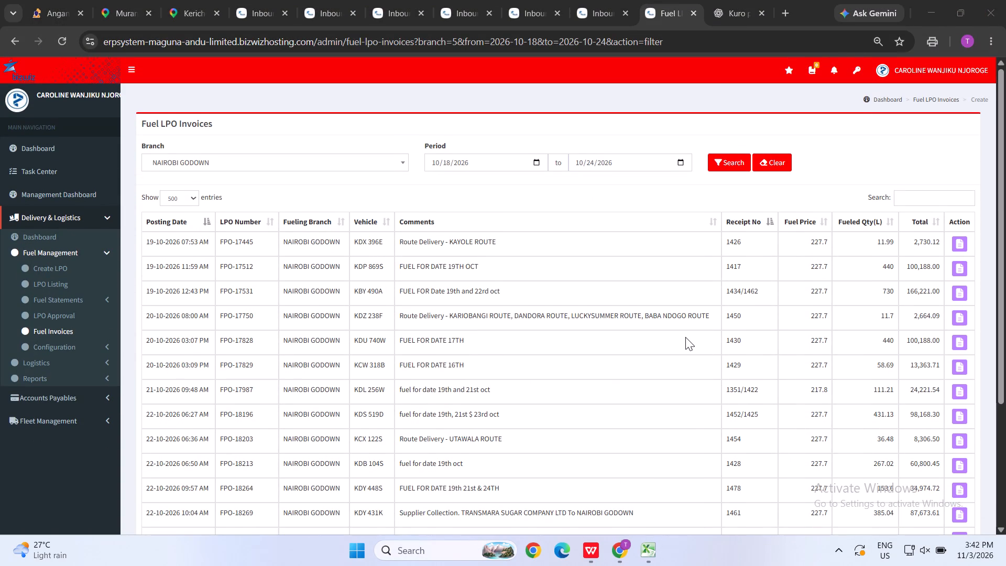
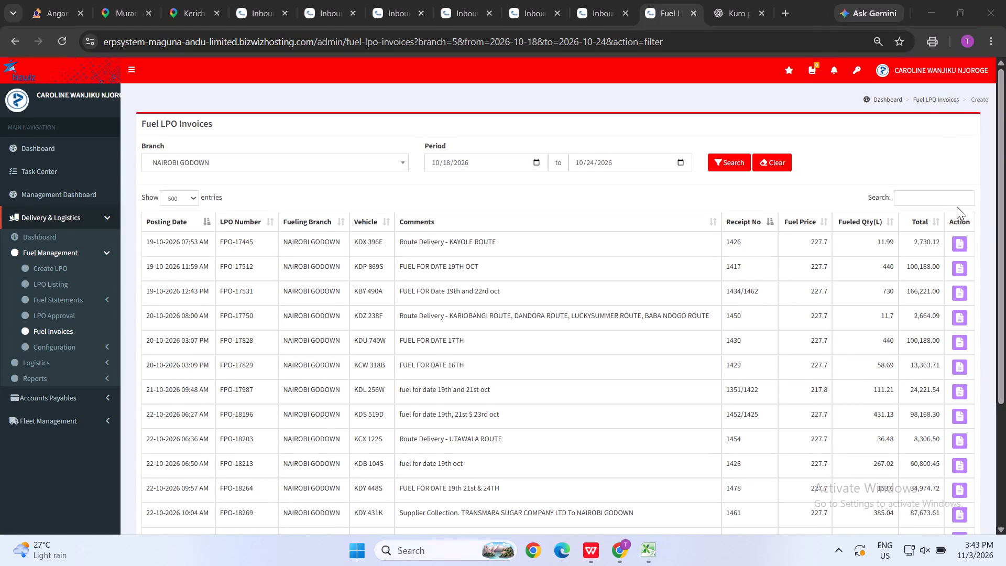
# Search the NAIROBI GODOWN LPO list for 803, then clear the search.
pyautogui.click(938, 201)
pyautogui.write('012')
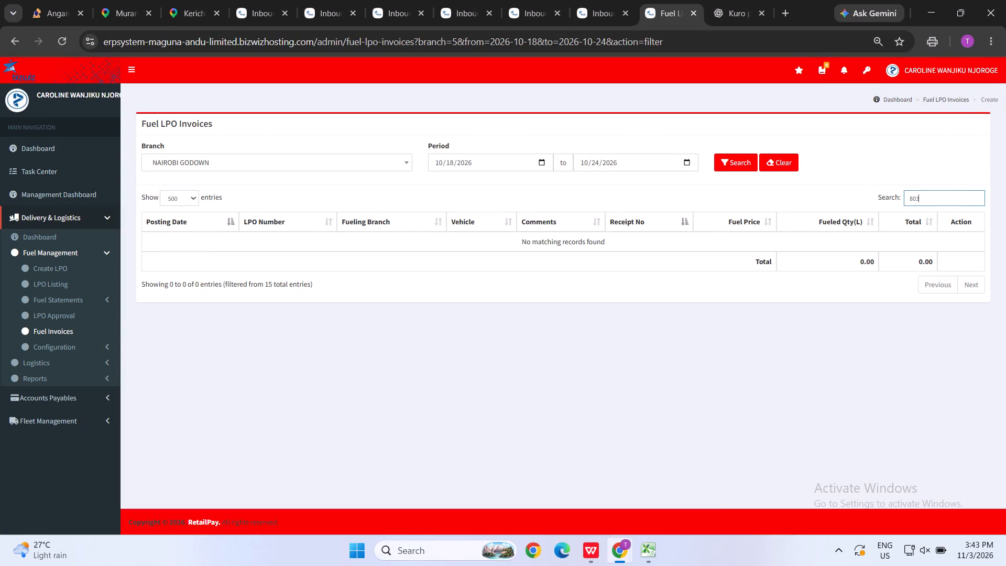
pyautogui.press('BackSpace')
pyautogui.press('BackSpace')
pyautogui.press('BackSpace')
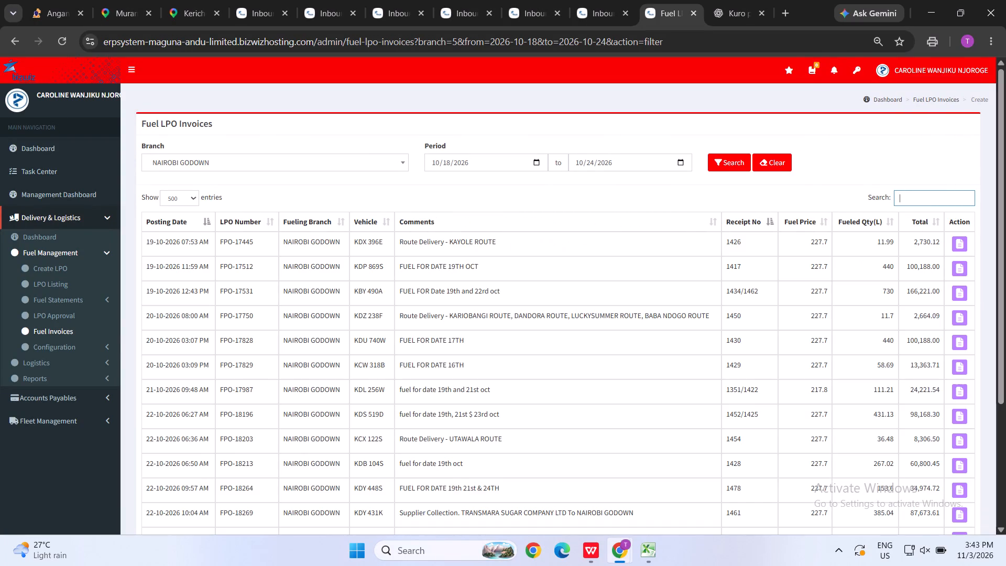
# Extend the LPO filter period's end date to 10/30/2026 and apply the filter.
pyautogui.moveTo(681, 162); pyautogui.dragTo(681, 176)
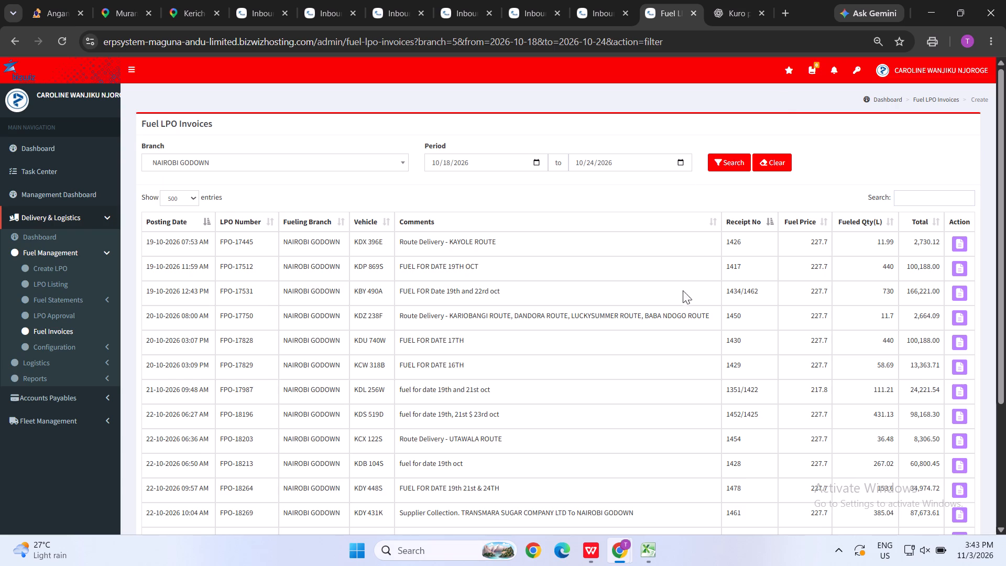
pyautogui.click(680, 162)
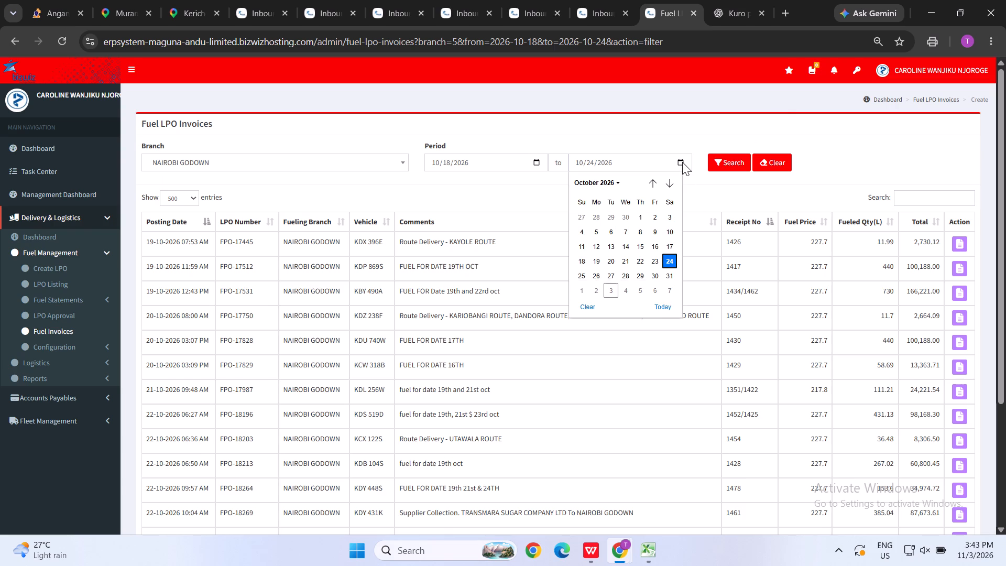
pyautogui.click(658, 272)
pyautogui.click(727, 161)
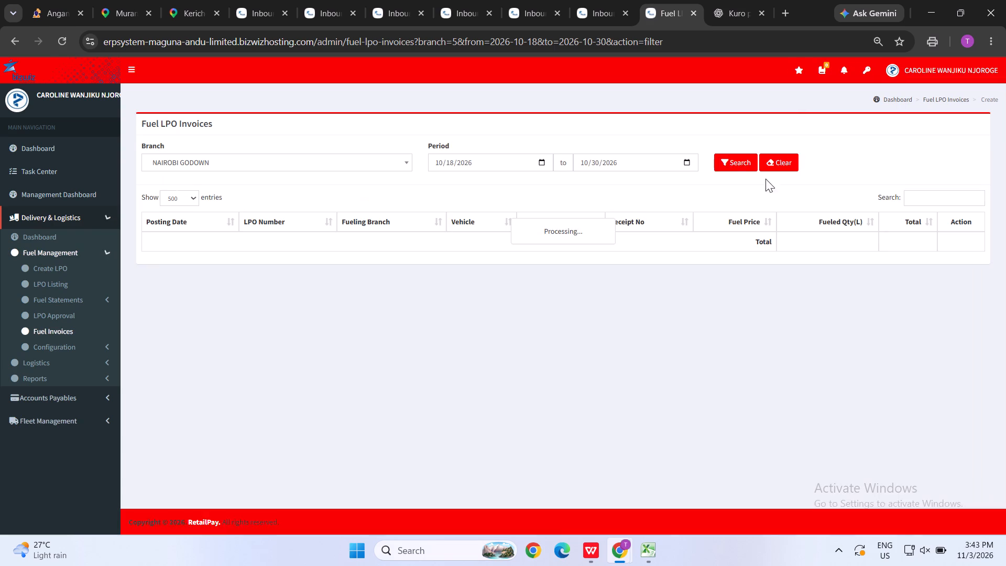
pyautogui.click(907, 194)
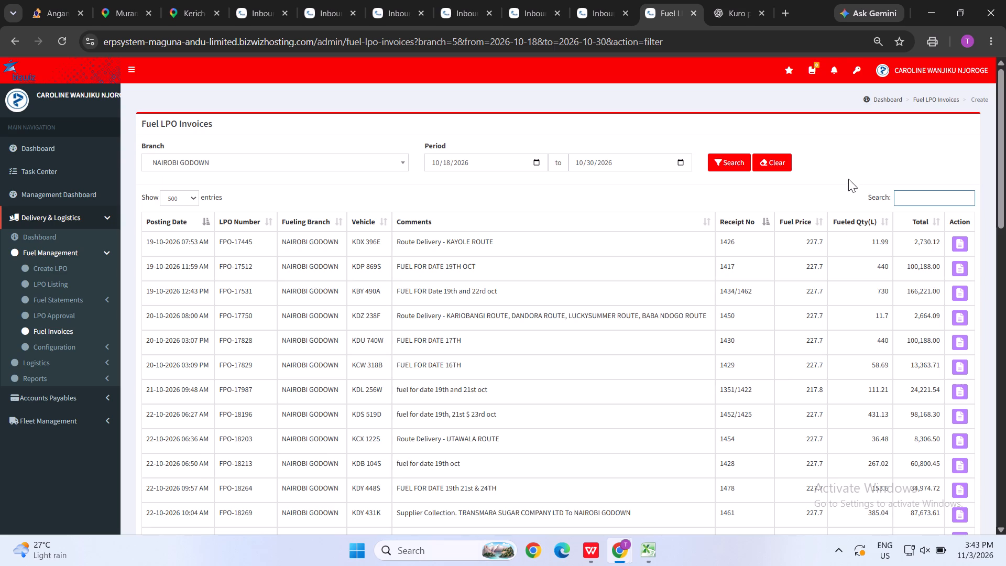
pyautogui.write('34')
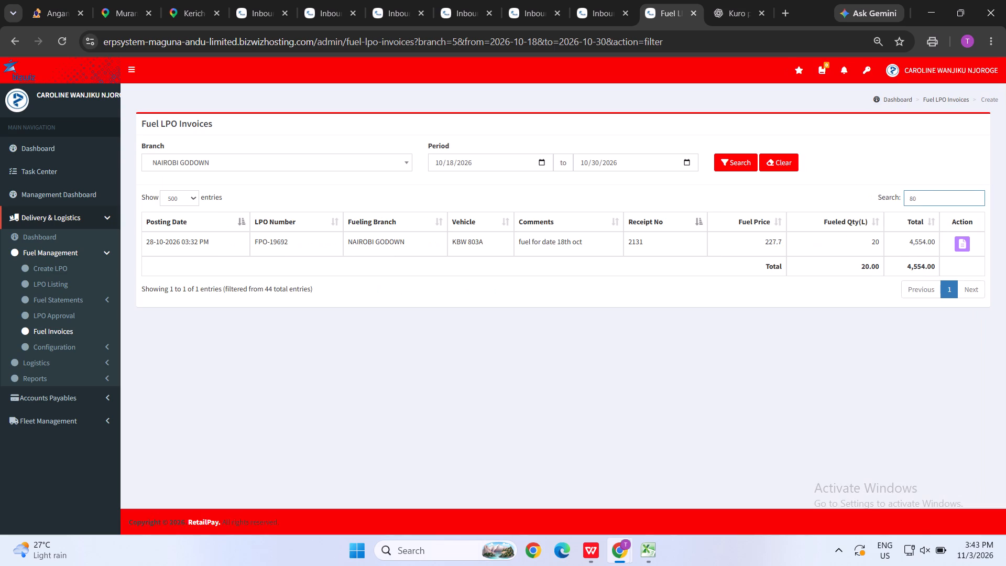
pyautogui.click(962, 246)
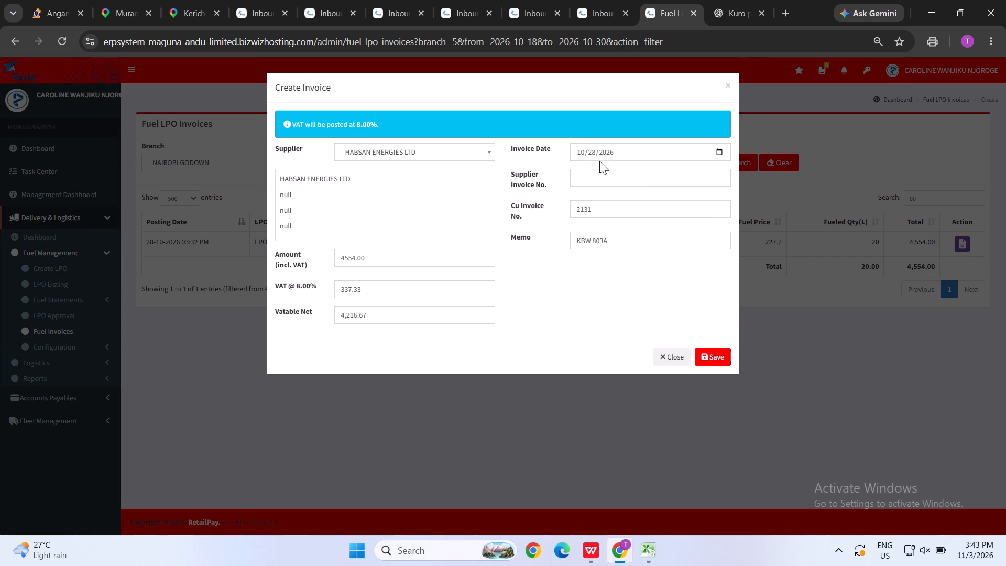
pyautogui.click(625, 179)
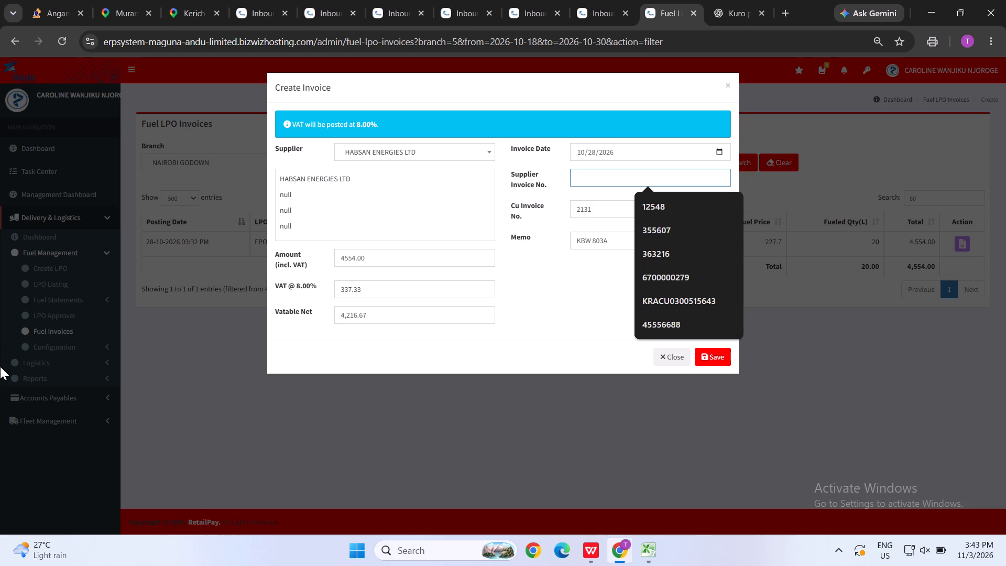
pyautogui.click(711, 303)
pyautogui.doubleClick(650, 180)
pyautogui.rightClick(650, 180)
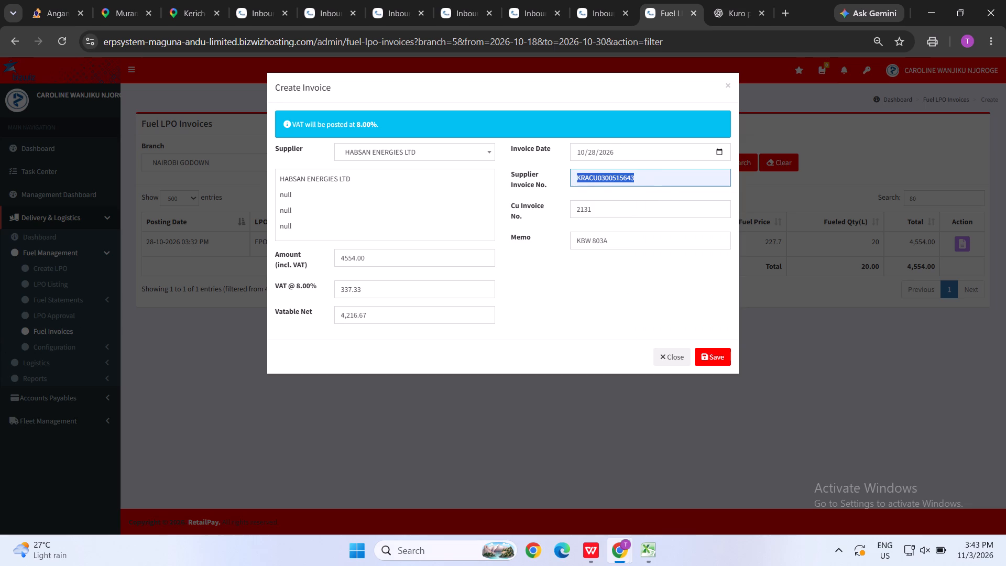
pyautogui.click(699, 268)
pyautogui.doubleClick(610, 214)
pyautogui.rightClick(610, 214)
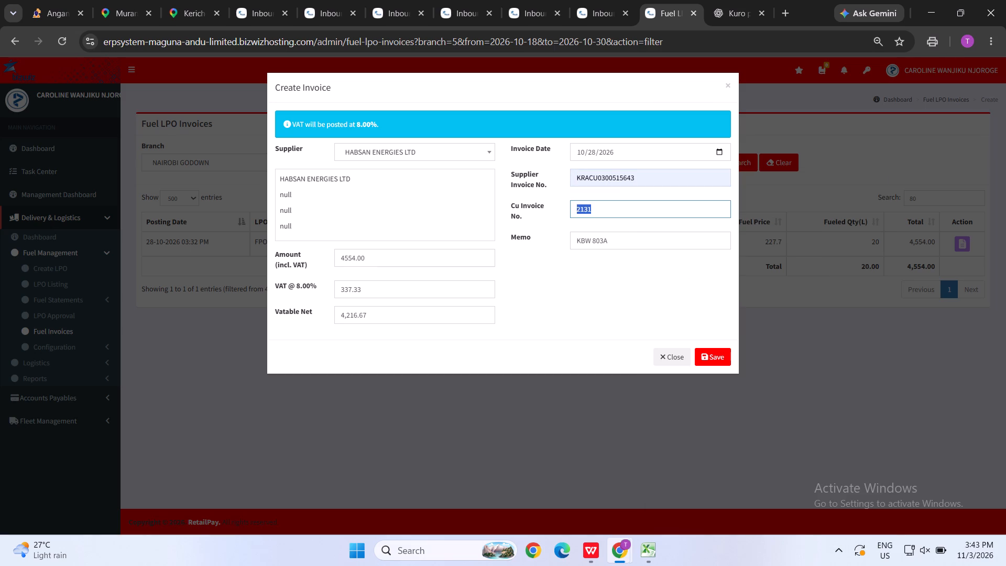
pyautogui.click(664, 284)
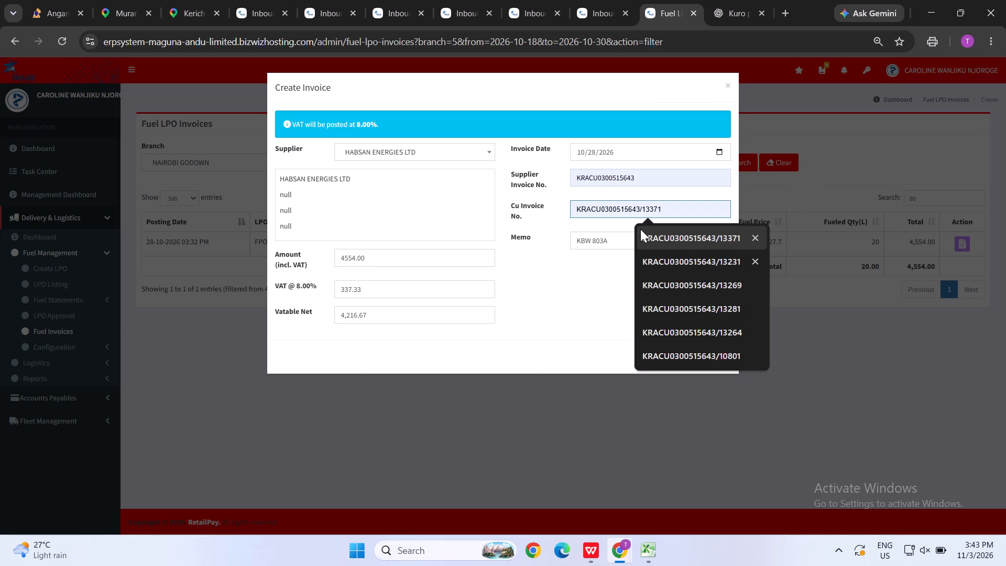
pyautogui.press(';')
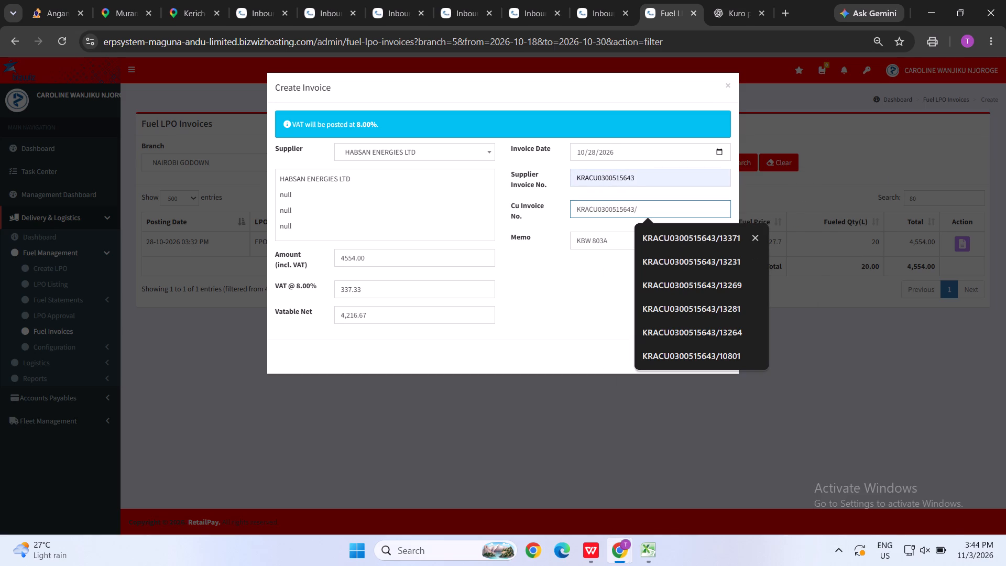
pyautogui.write('678')
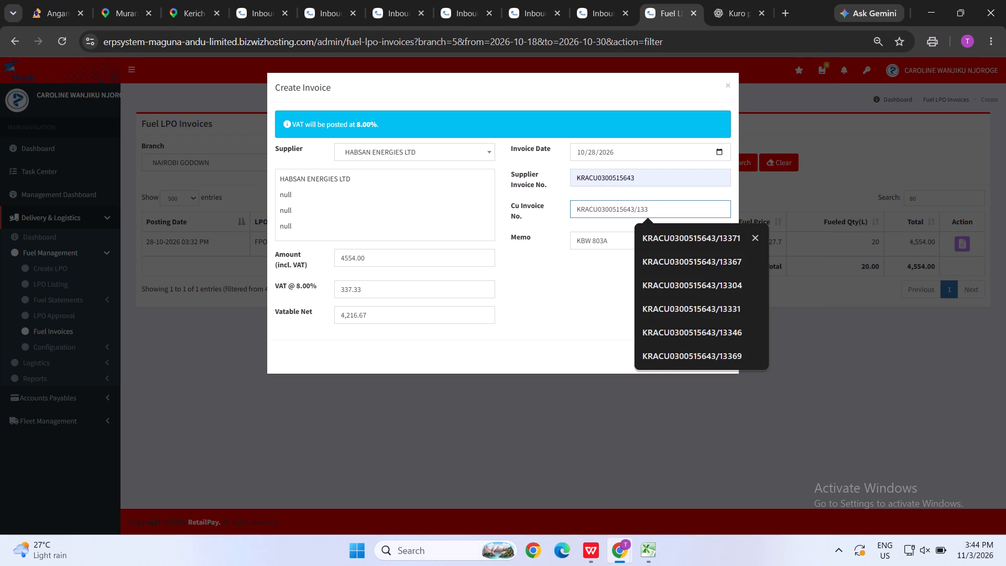
pyautogui.write('90')
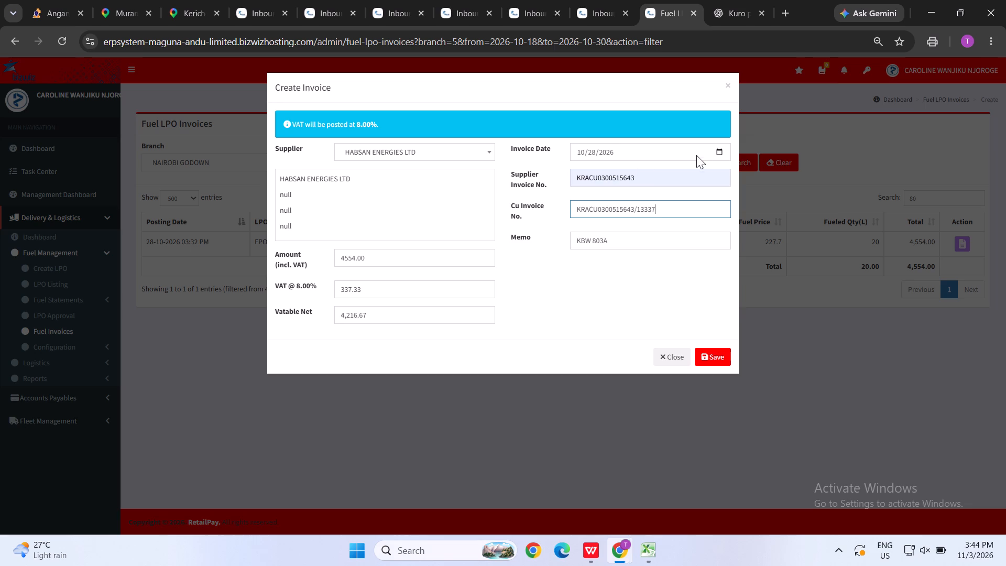
pyautogui.click(719, 151)
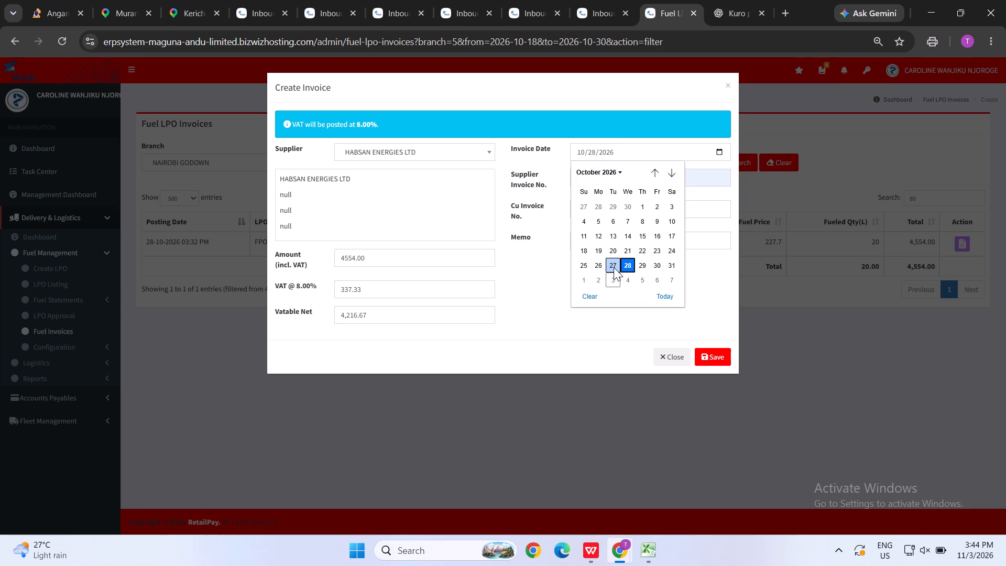
pyautogui.click(615, 267)
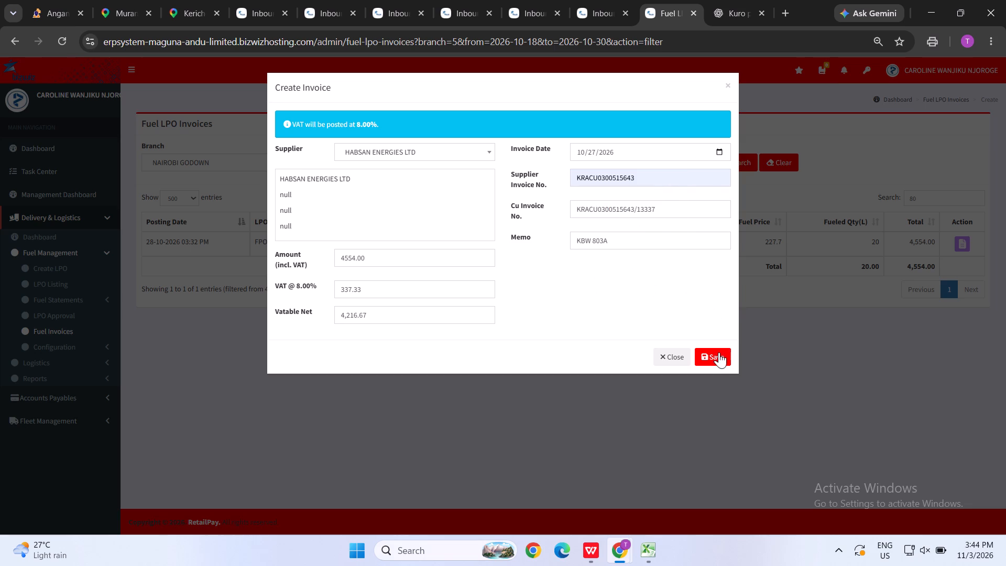
pyautogui.click(720, 362)
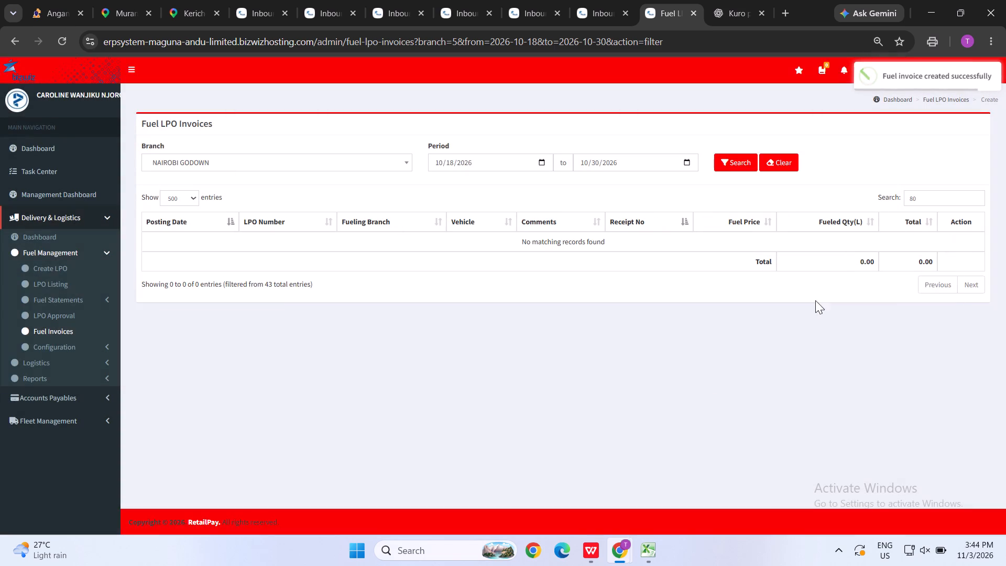
pyautogui.click(951, 203)
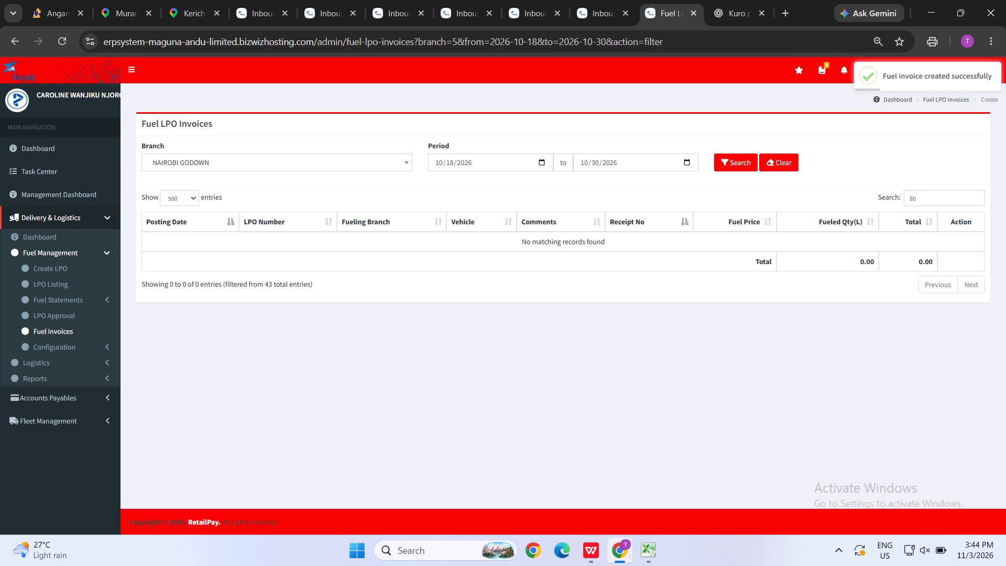
pyautogui.click(951, 203)
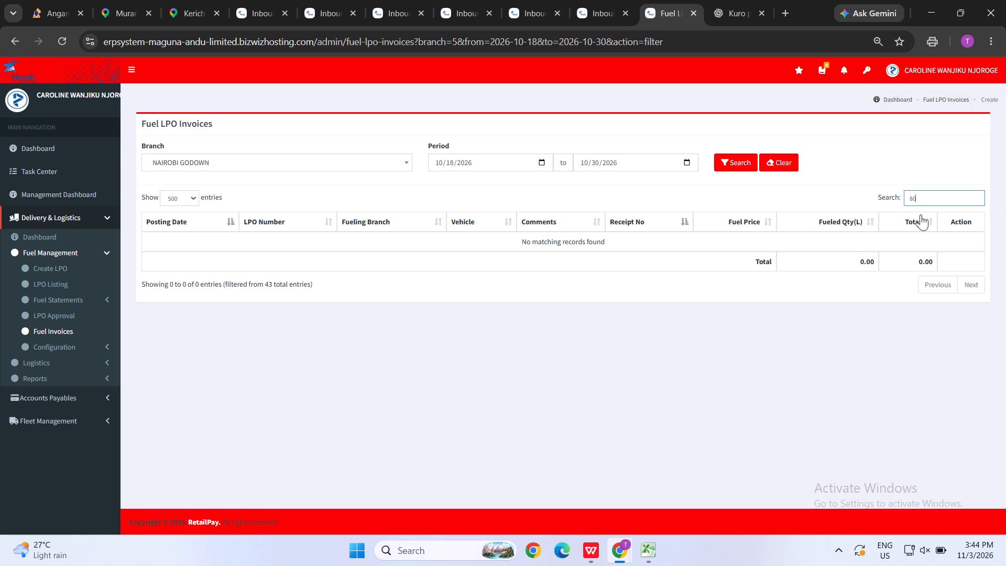
pyautogui.doubleClick(926, 200)
pyautogui.write('12')
pyautogui.press('3')
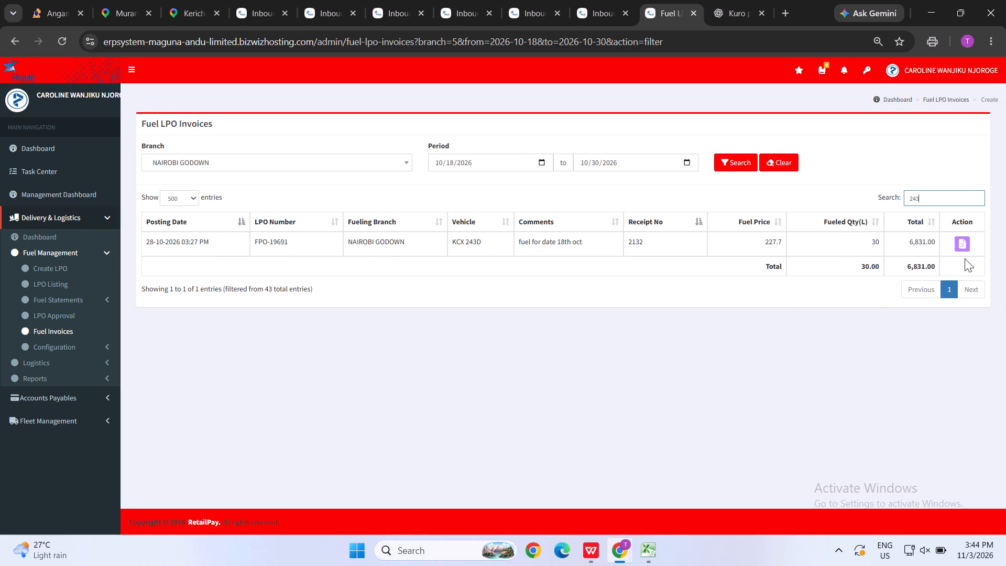
pyautogui.click(959, 242)
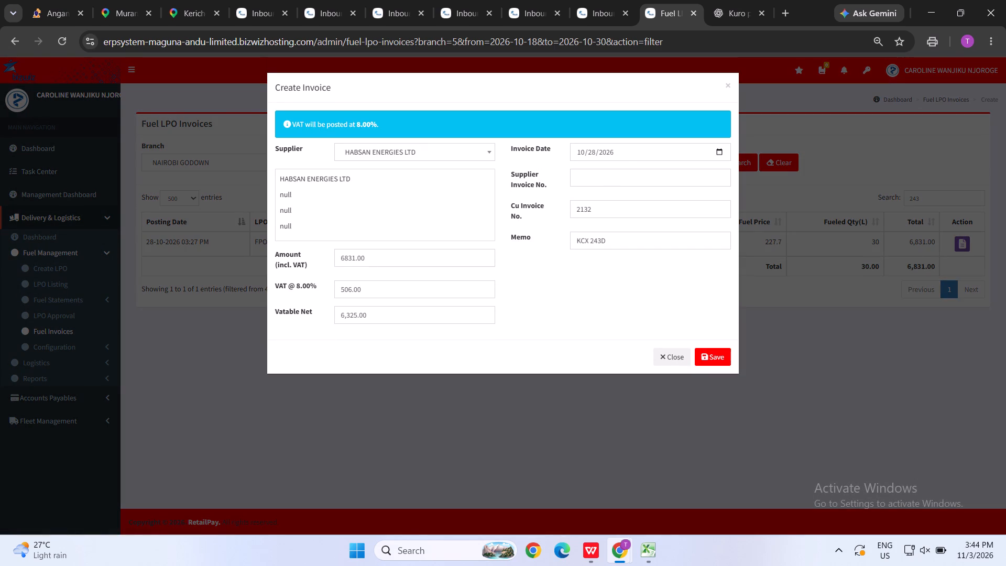
pyautogui.click(610, 176)
pyautogui.rightClick(610, 176)
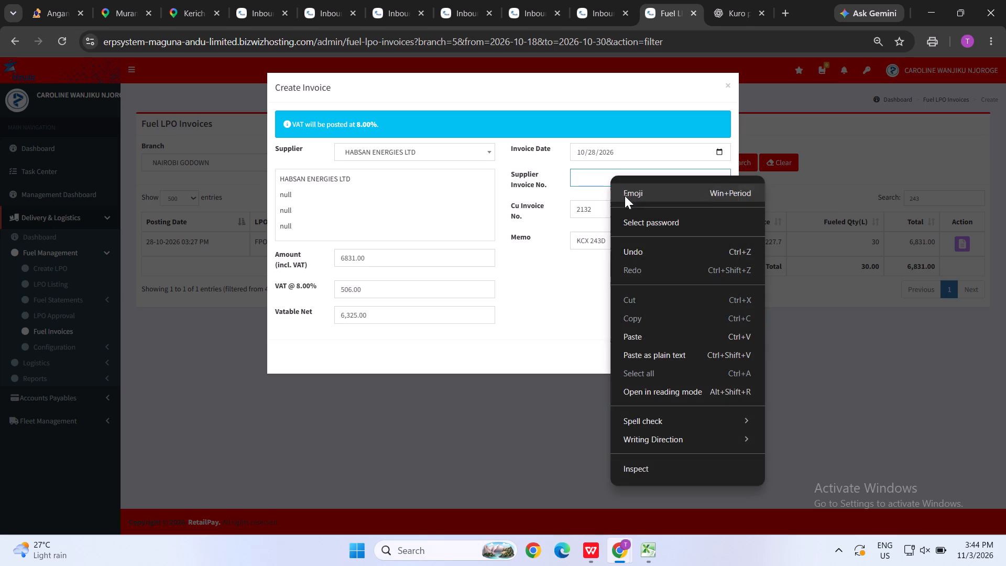
pyautogui.click(639, 339)
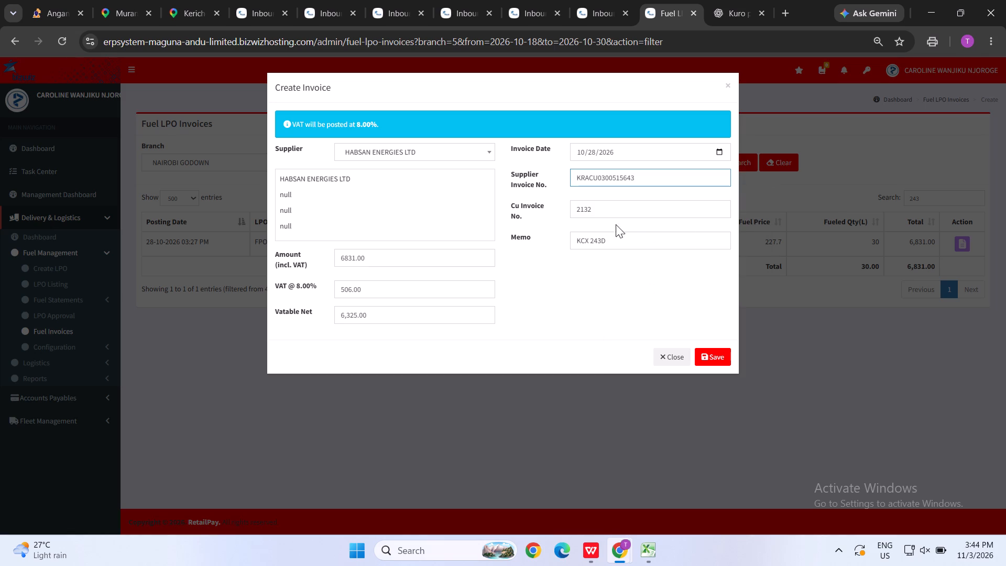
pyautogui.doubleClick(617, 213)
pyautogui.rightClick(617, 213)
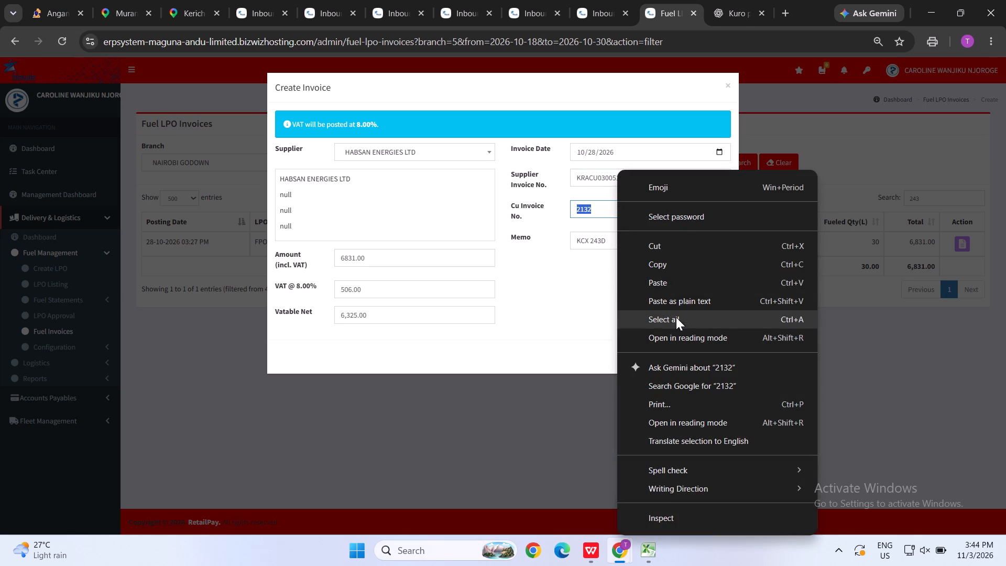
pyautogui.click(679, 285)
pyautogui.press('m')
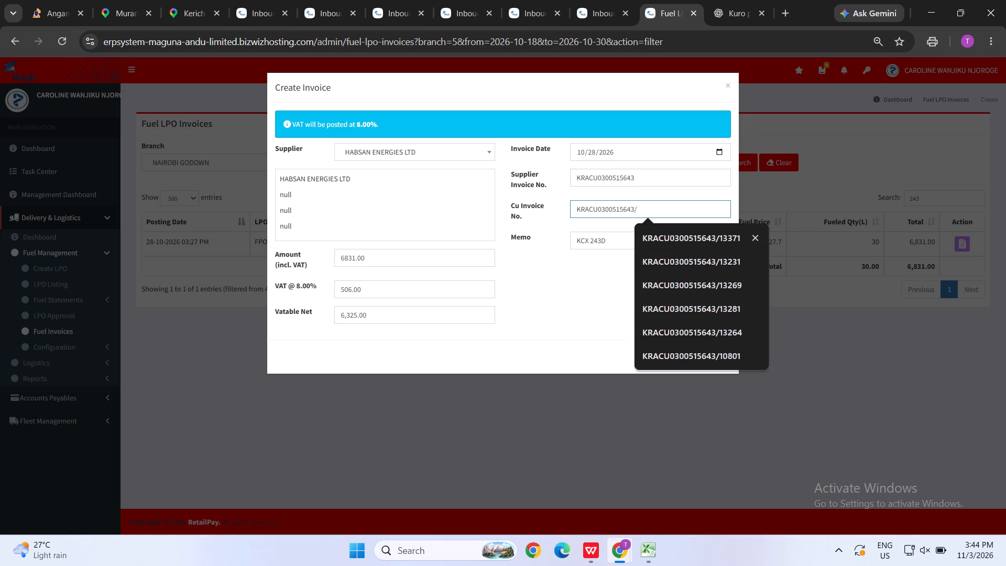
pyautogui.write('56')
pyautogui.write('789')
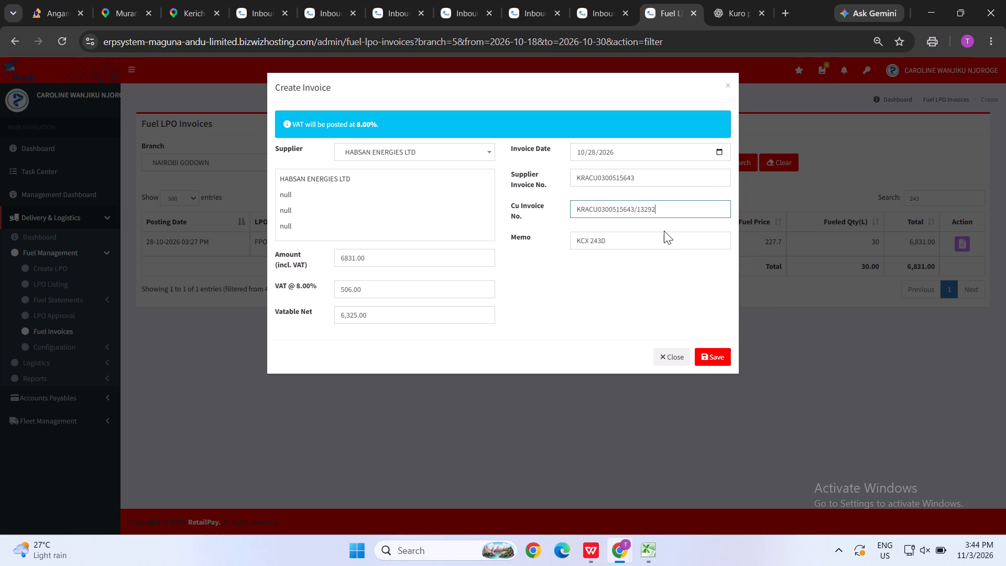
pyautogui.click(714, 356)
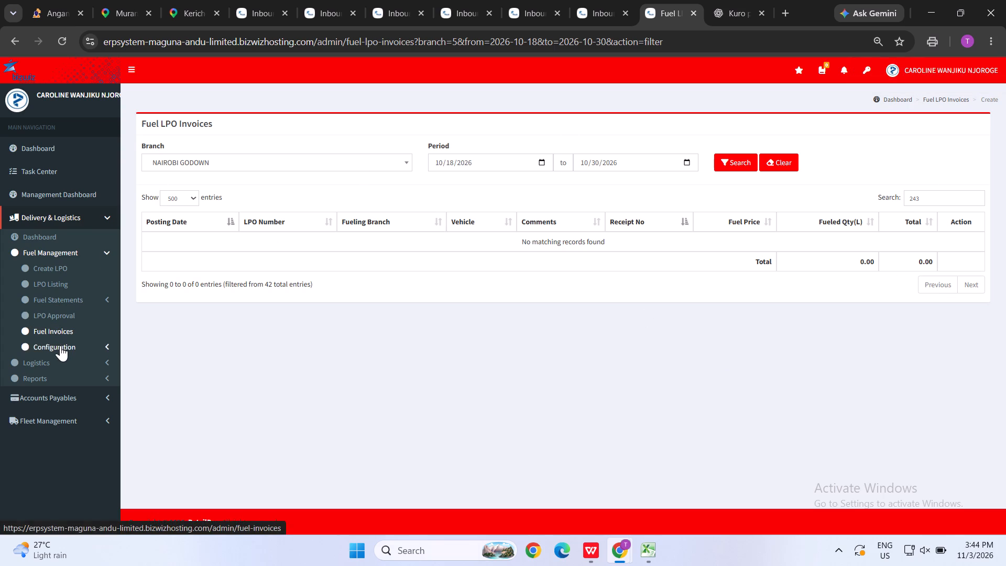
pyautogui.click(58, 330)
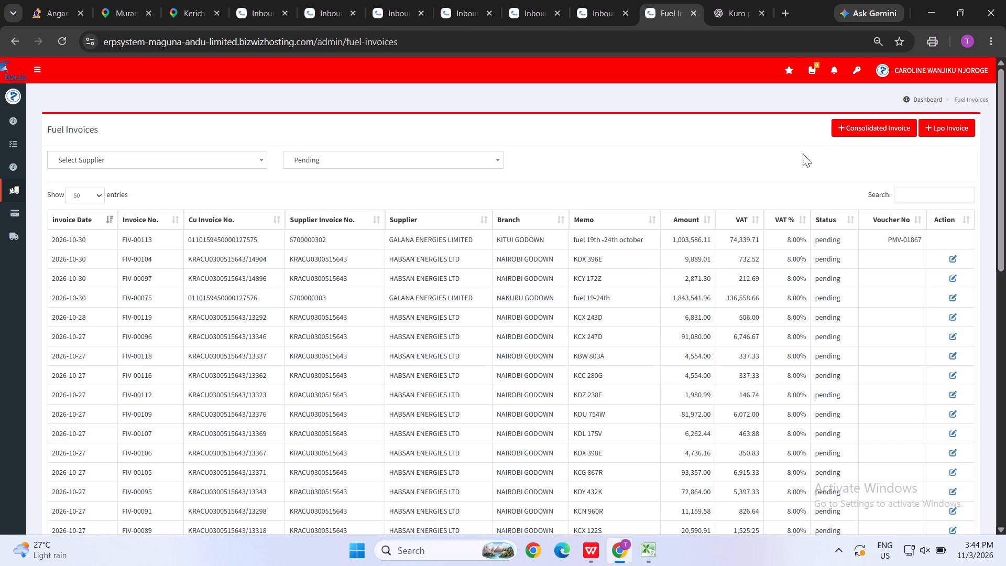
pyautogui.click(918, 199)
pyautogui.write('012')
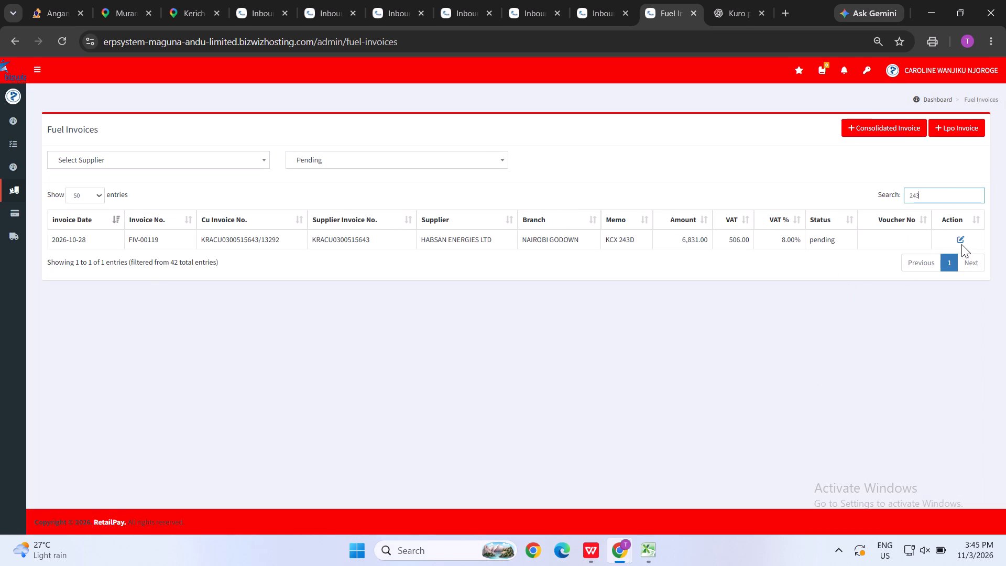
pyautogui.click(959, 240)
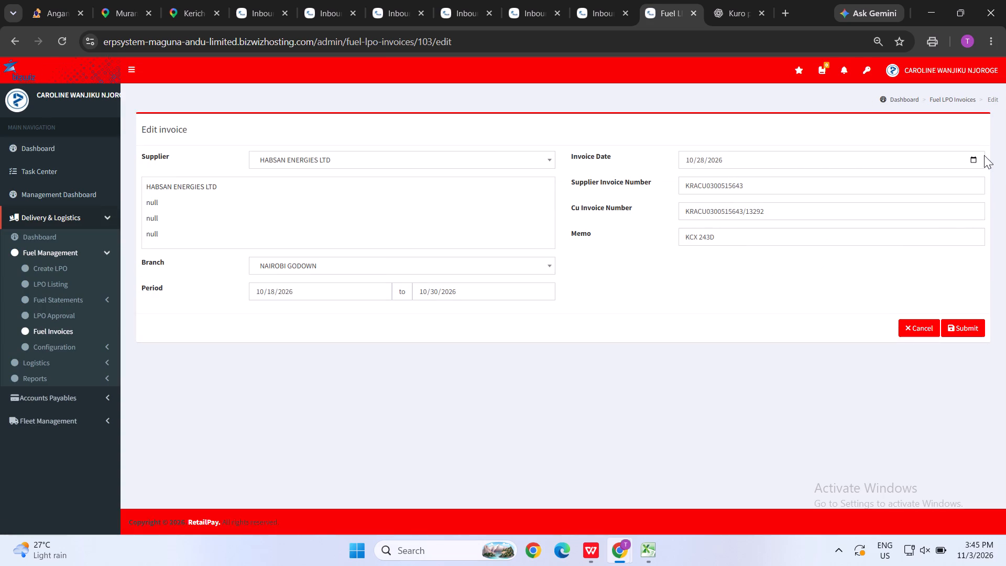
pyautogui.click(977, 160)
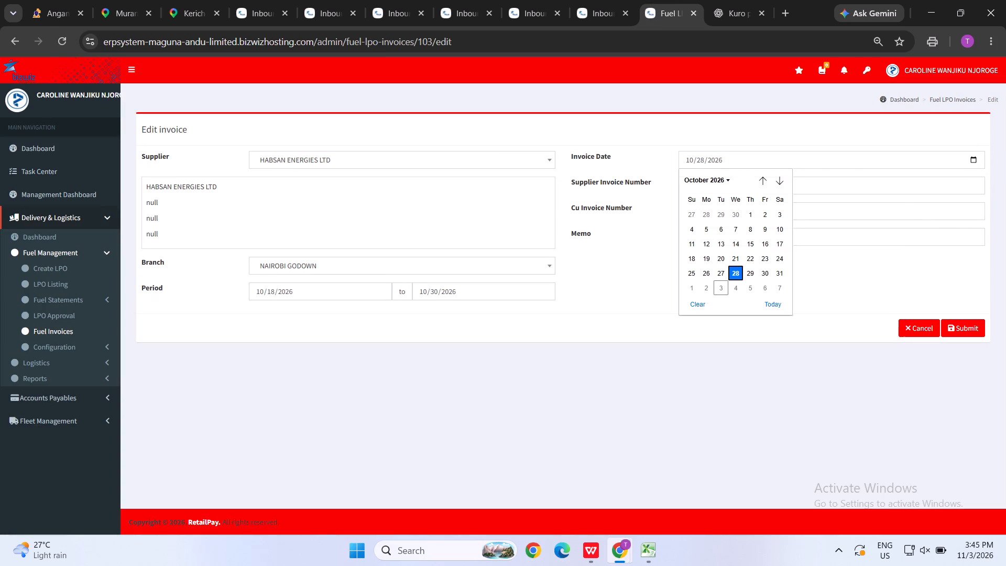
pyautogui.click(719, 274)
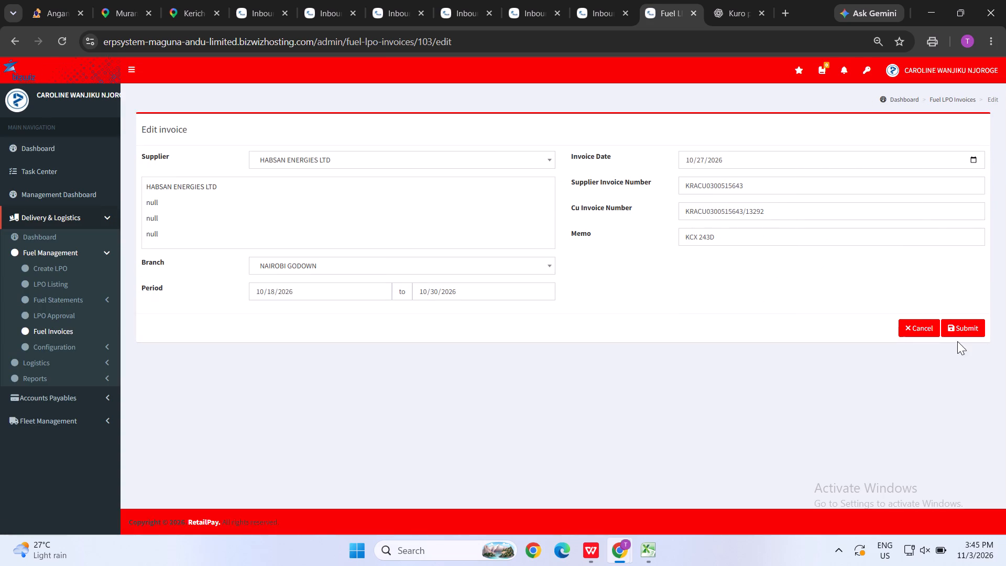
pyautogui.click(970, 328)
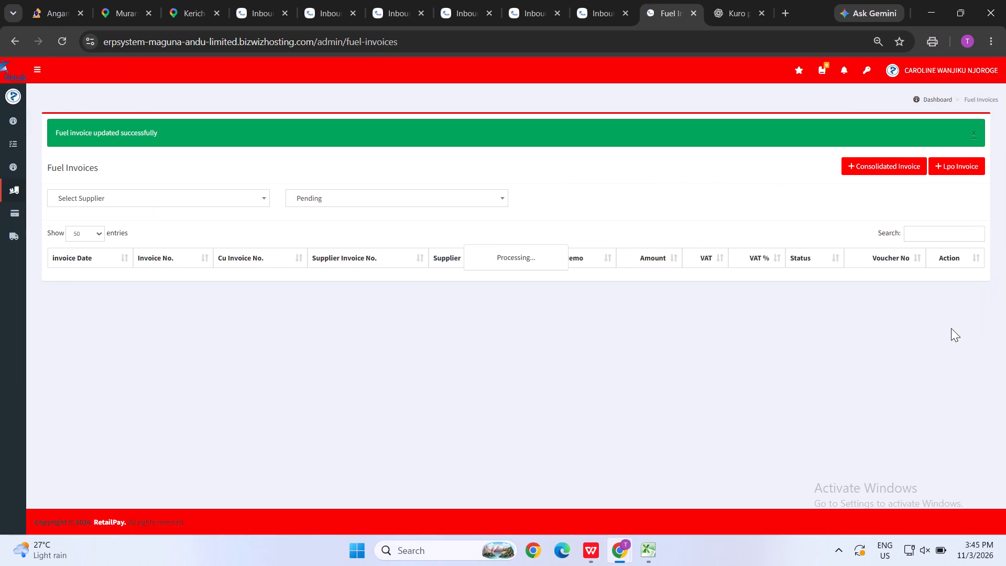
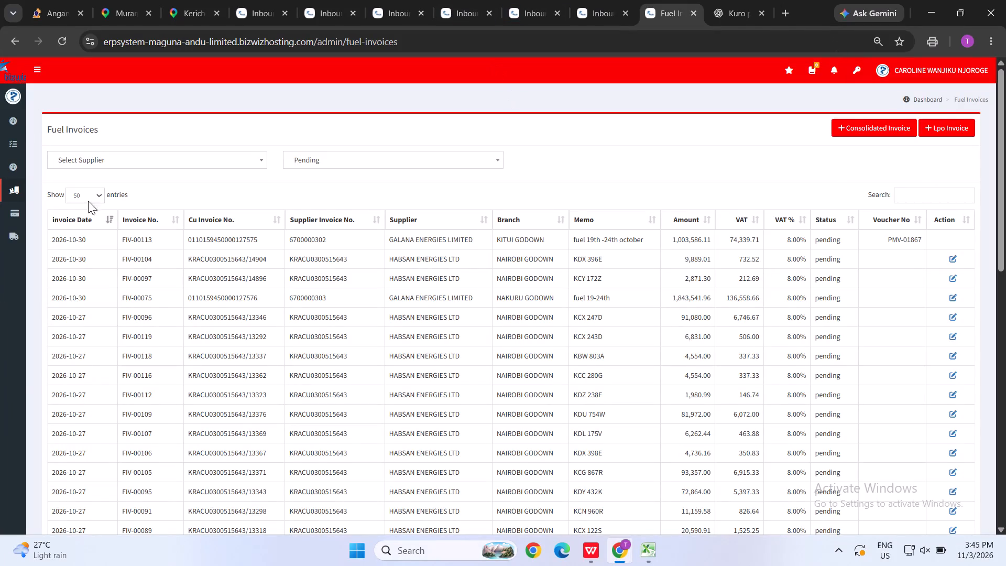
# Open the fuel LPO invoice creation list, search its LPOs for 345, and clear the search.
pyautogui.click(955, 126)
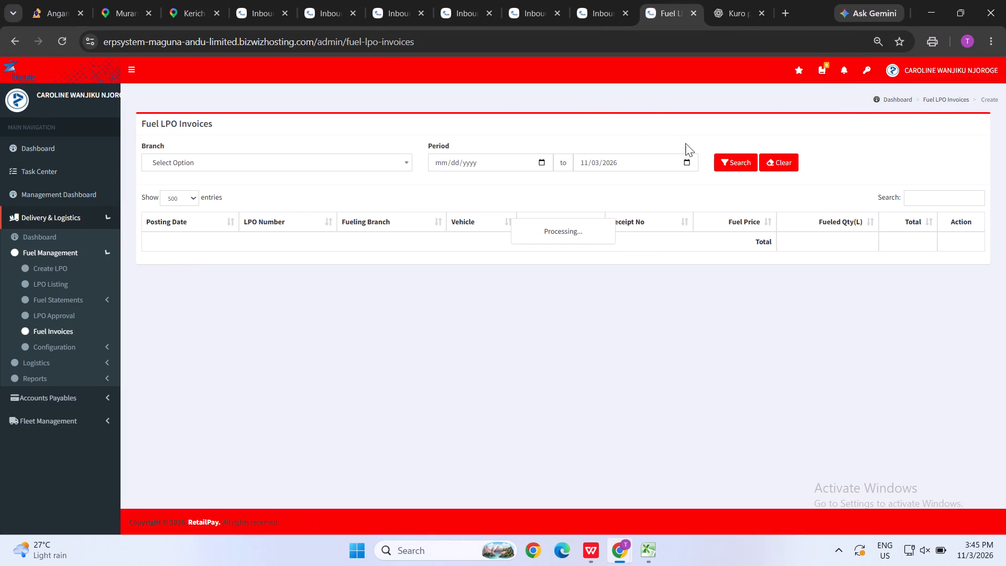
pyautogui.click(921, 193)
pyautogui.write('345')
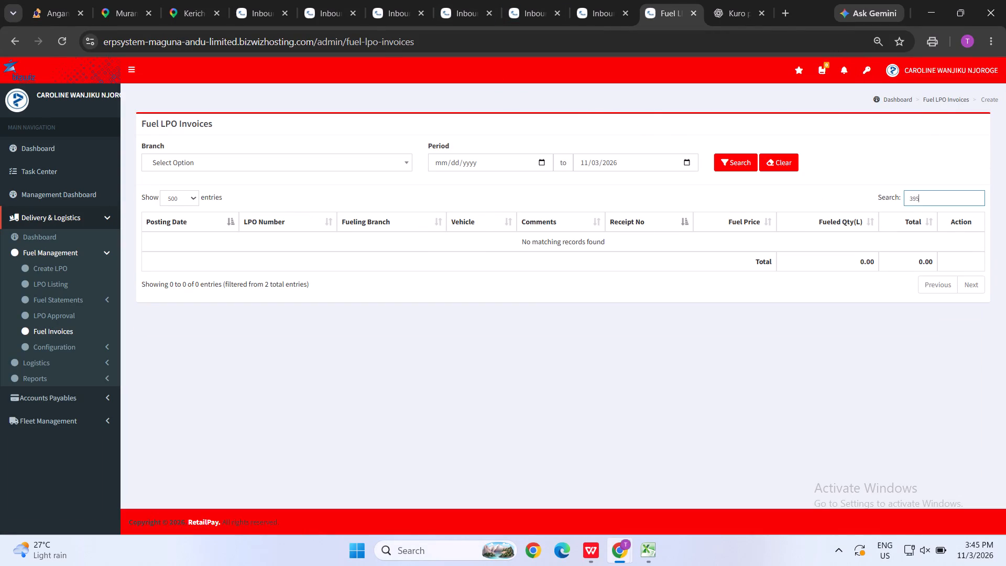
pyautogui.press('BackSpace')
pyautogui.press('BackSpace')
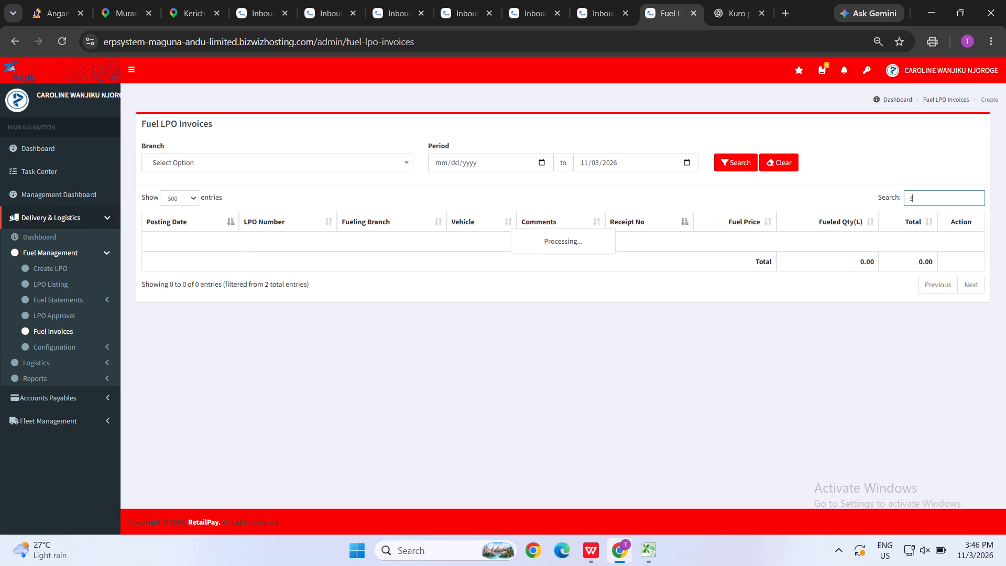
pyautogui.press('BackSpace')
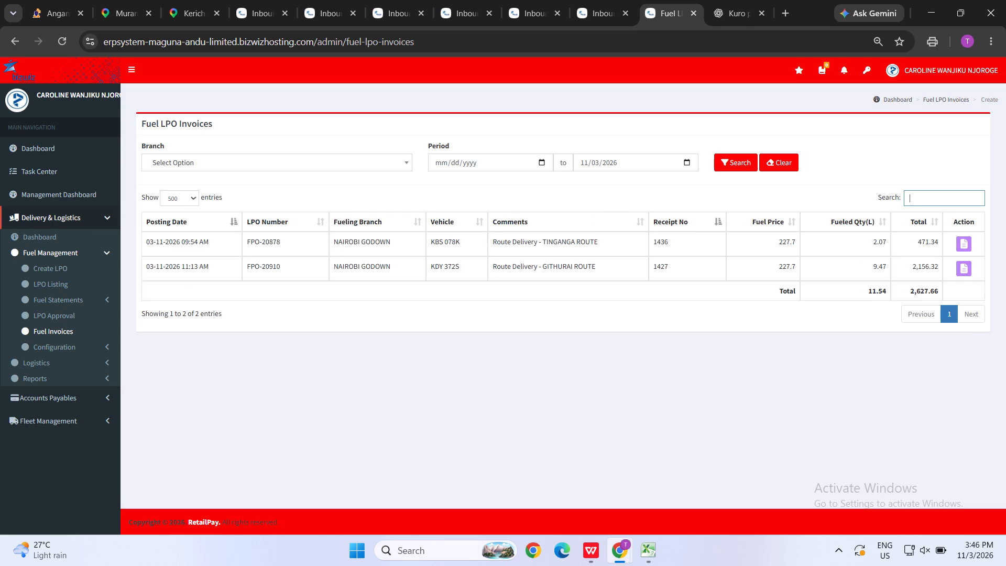